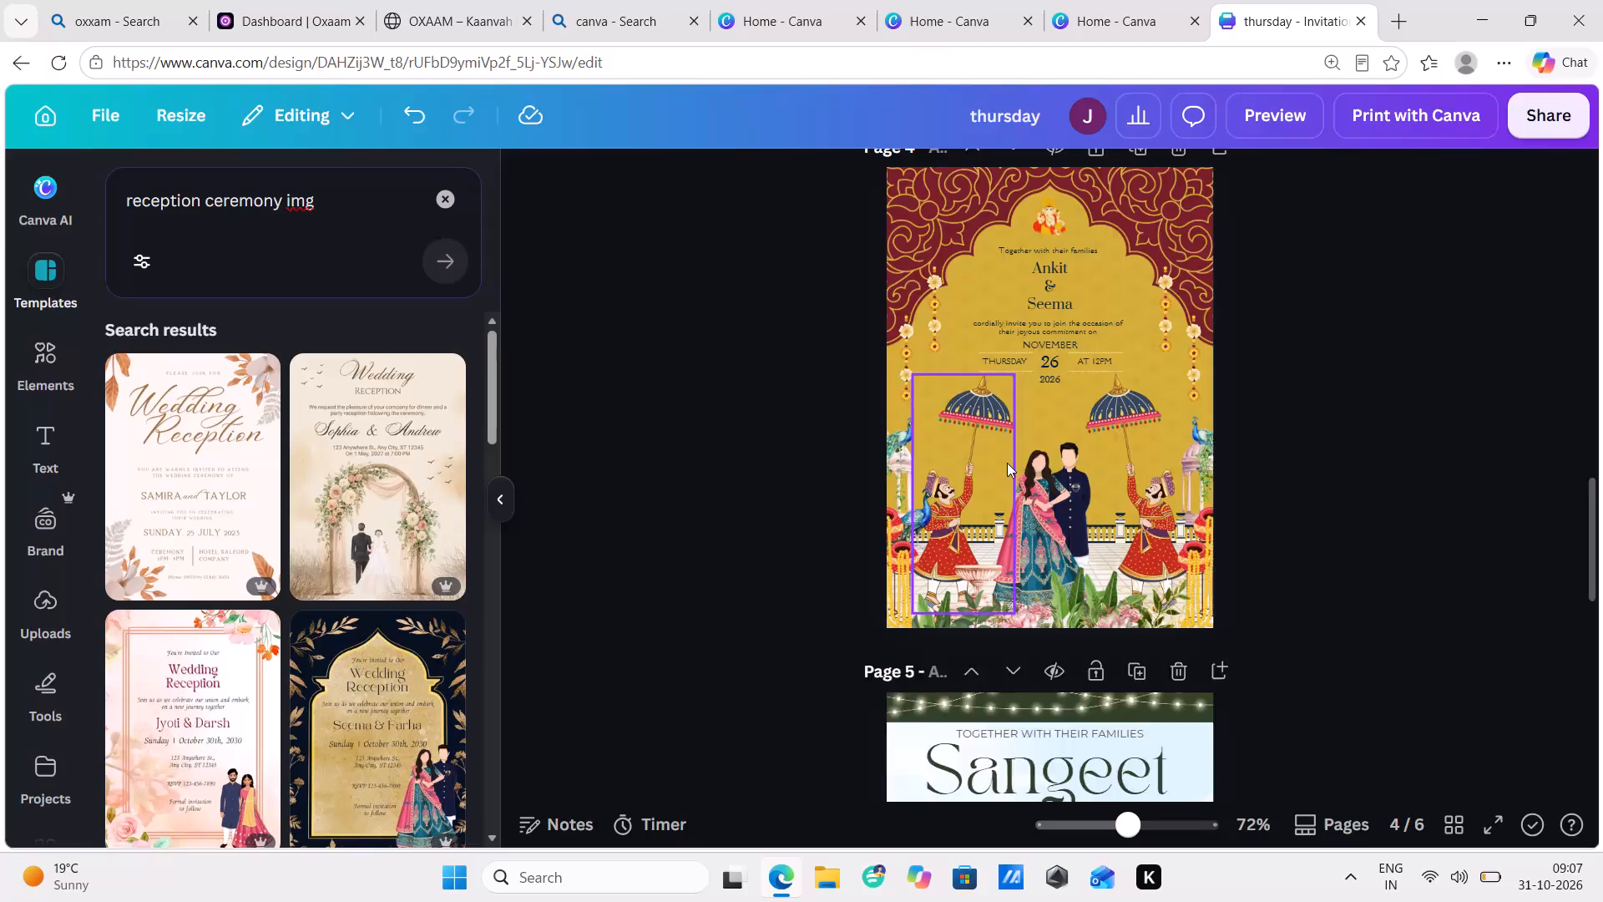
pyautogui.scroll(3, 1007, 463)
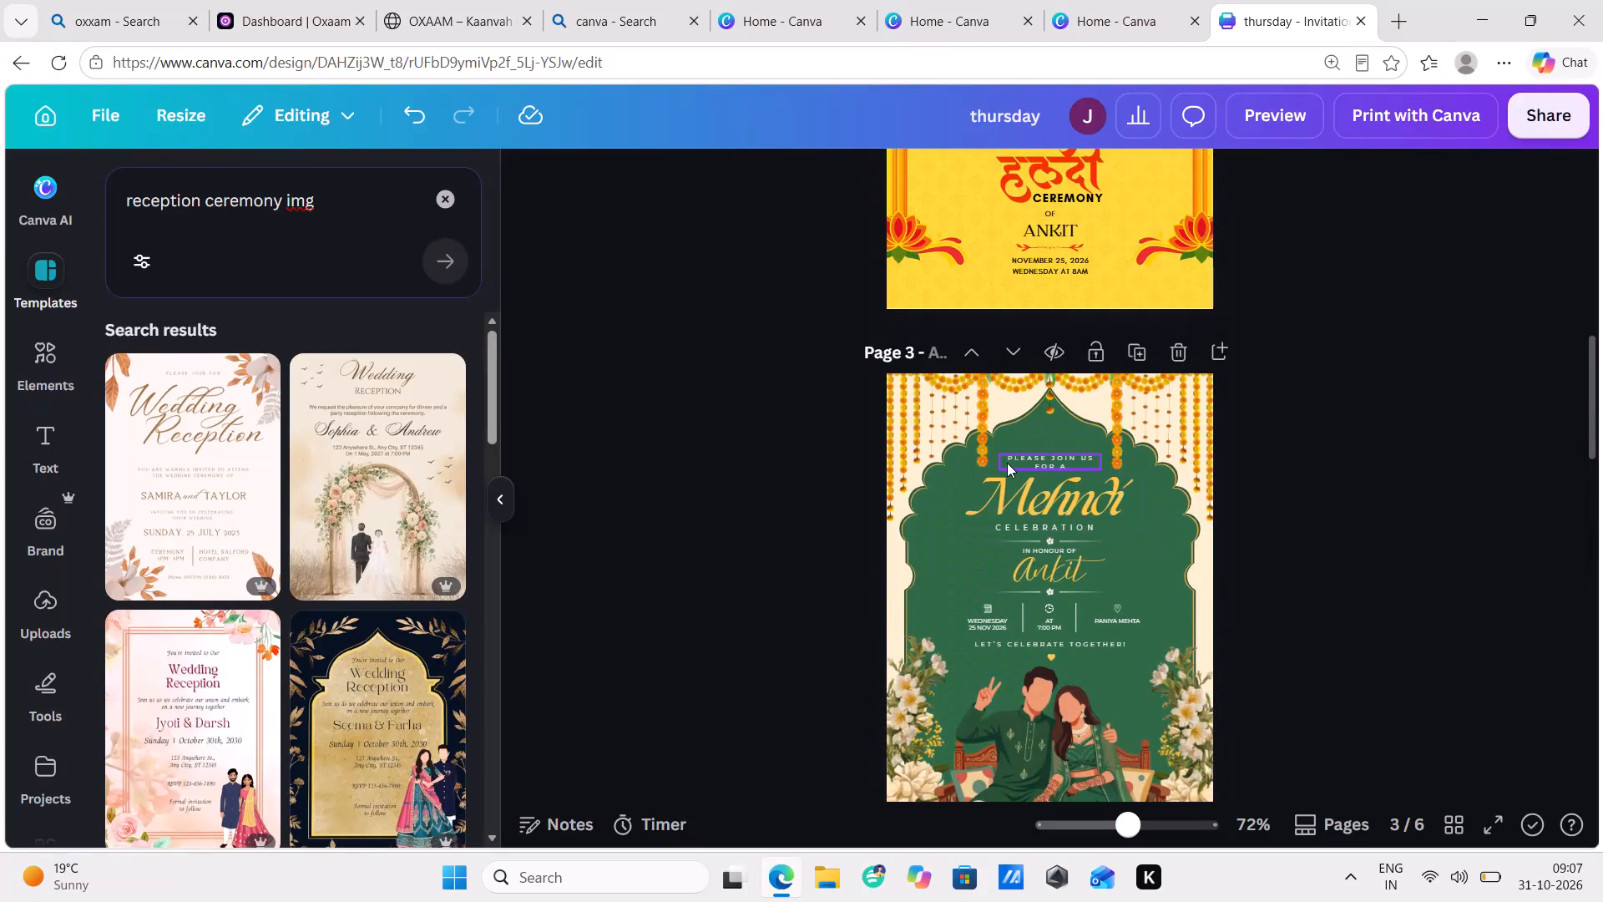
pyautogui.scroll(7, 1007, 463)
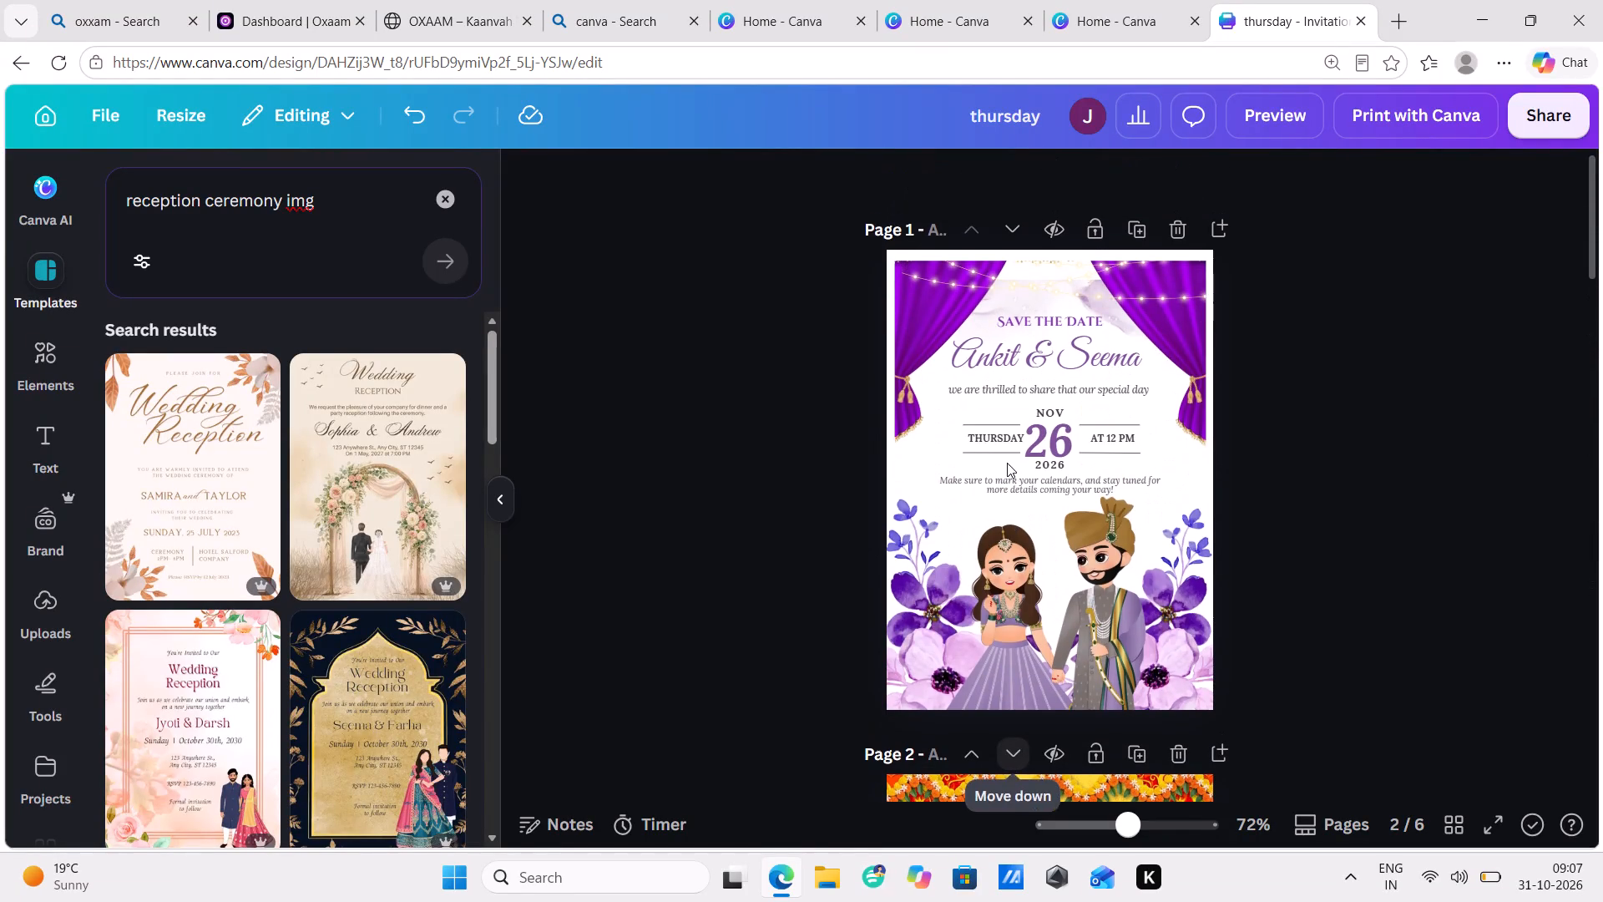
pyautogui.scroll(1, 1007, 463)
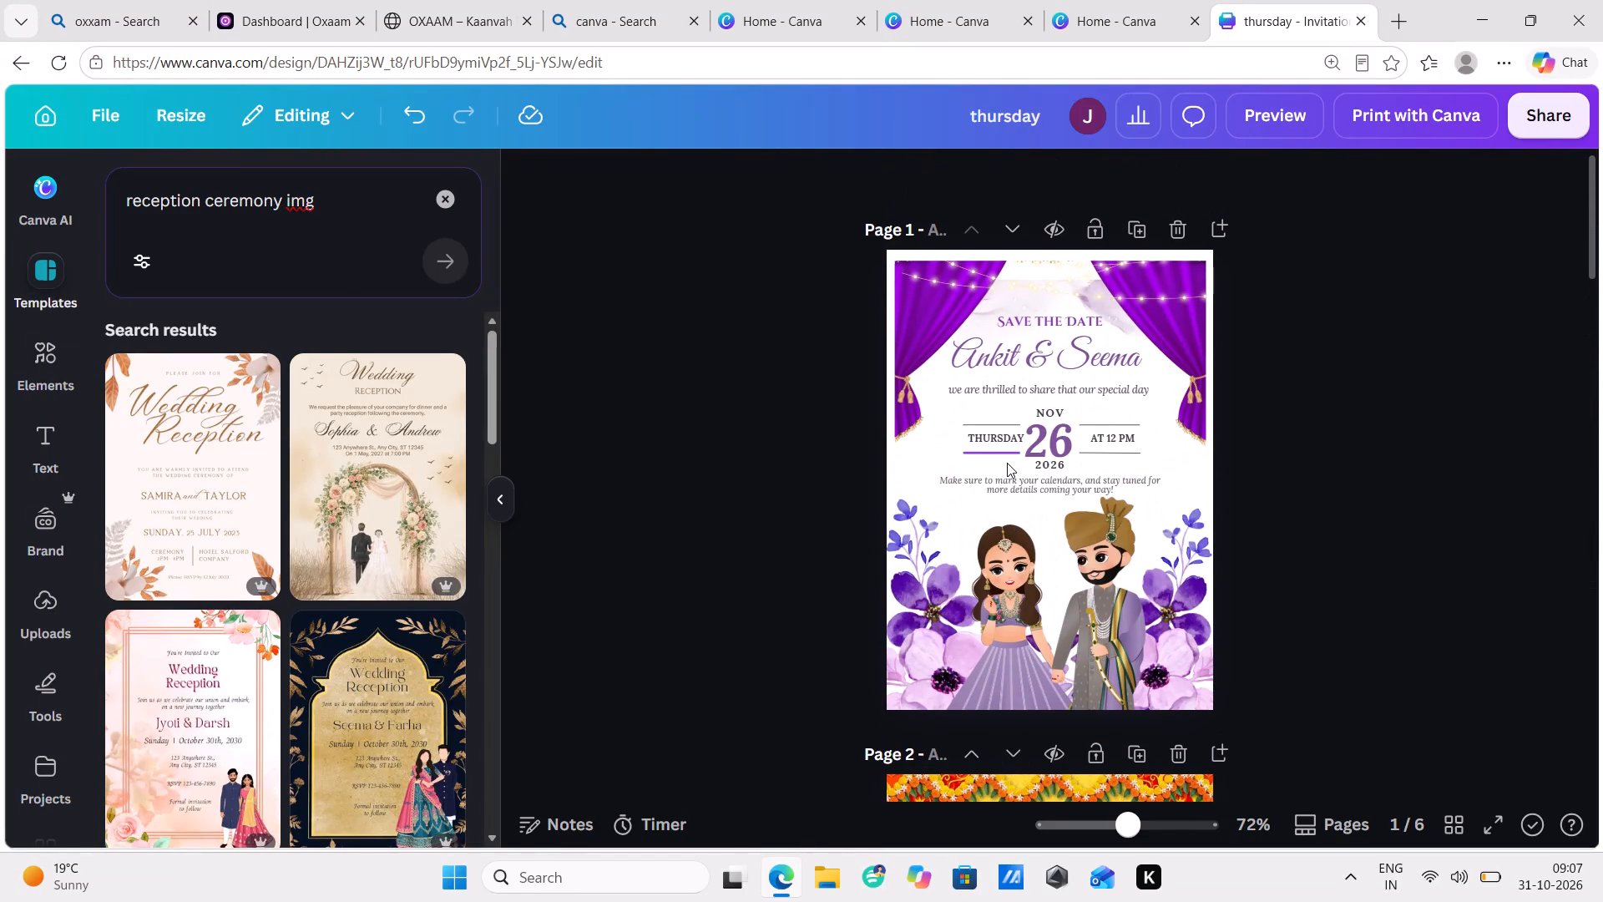
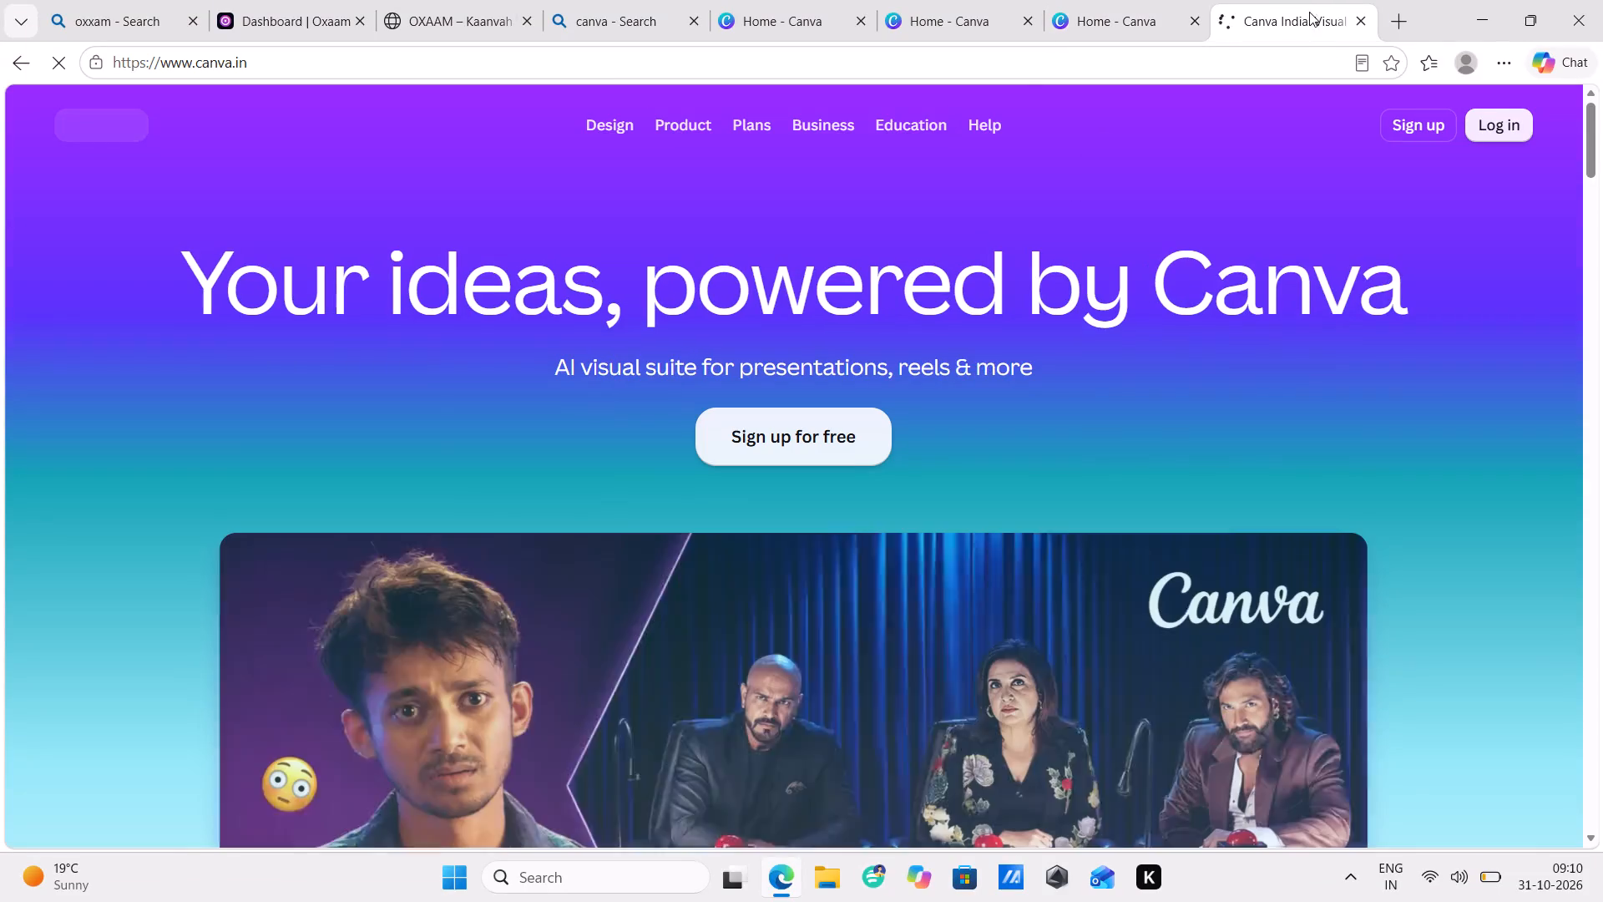
# Start logging in to the existing Canva account from the Canva India home page.
pyautogui.click(1512, 129)
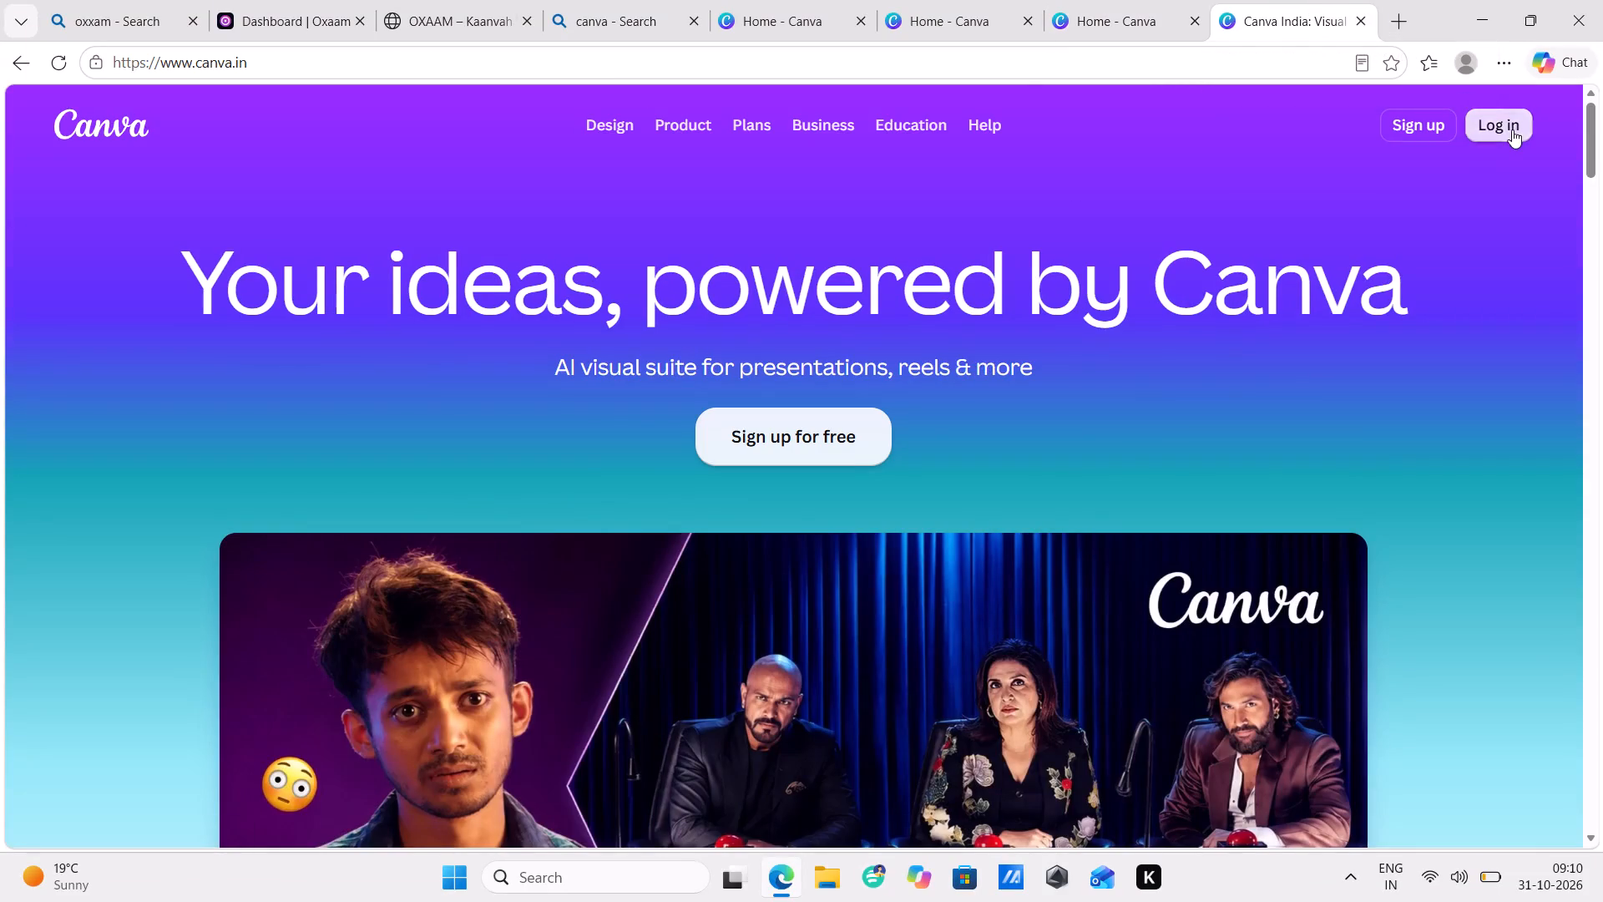
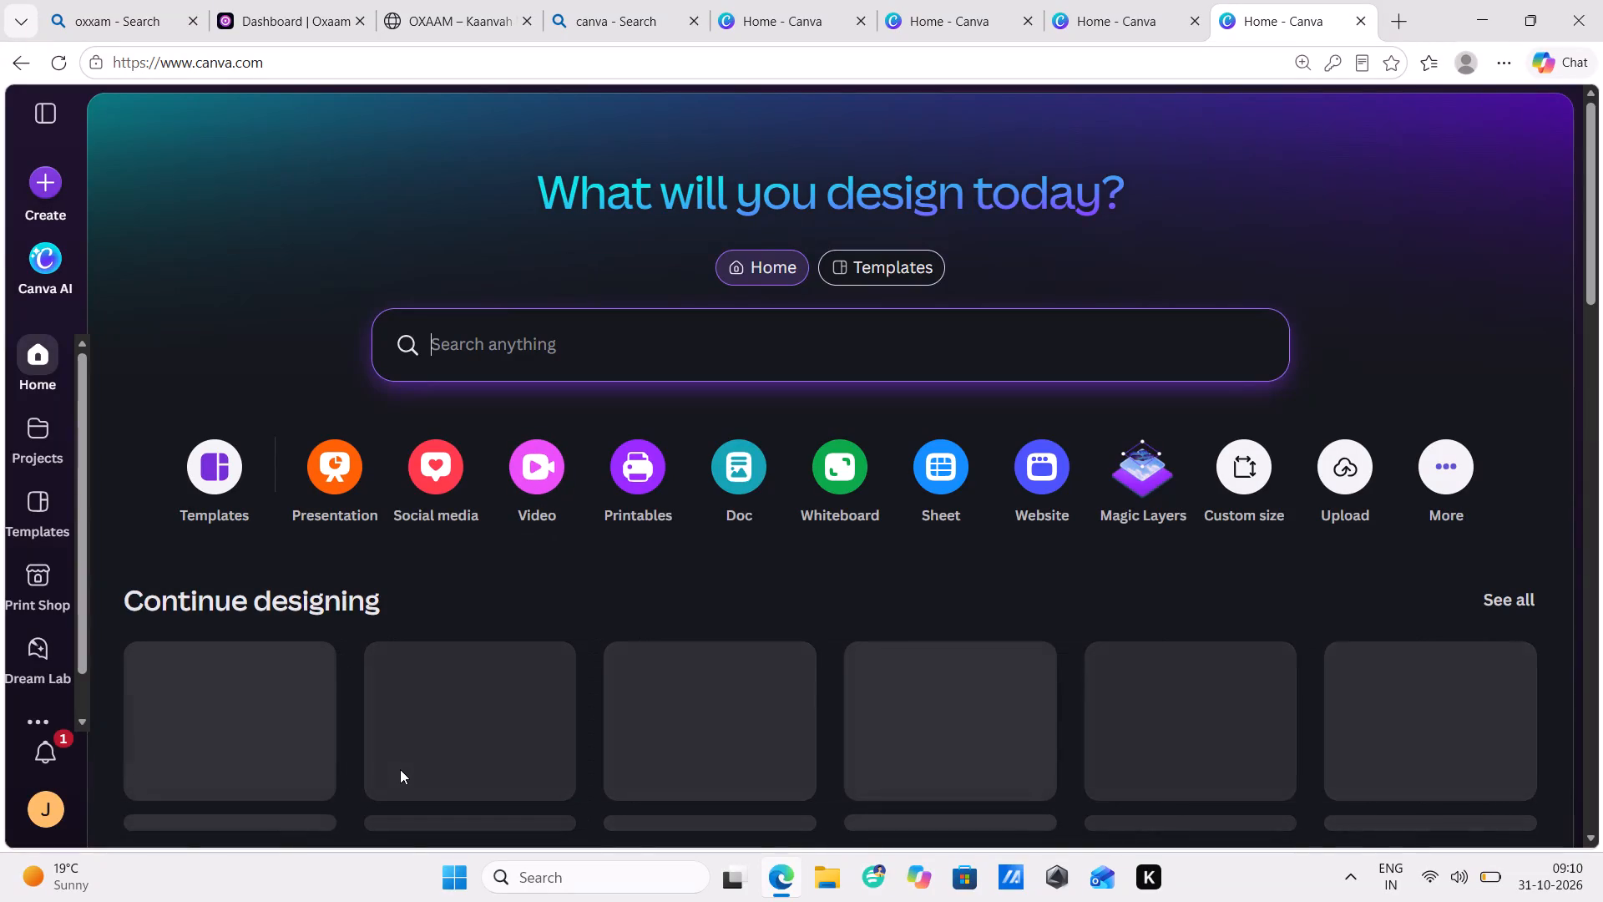
# Open the recent "thursday" invitation design and dismiss the invitation print-order offer.
pyautogui.scroll(-2, 400, 771)
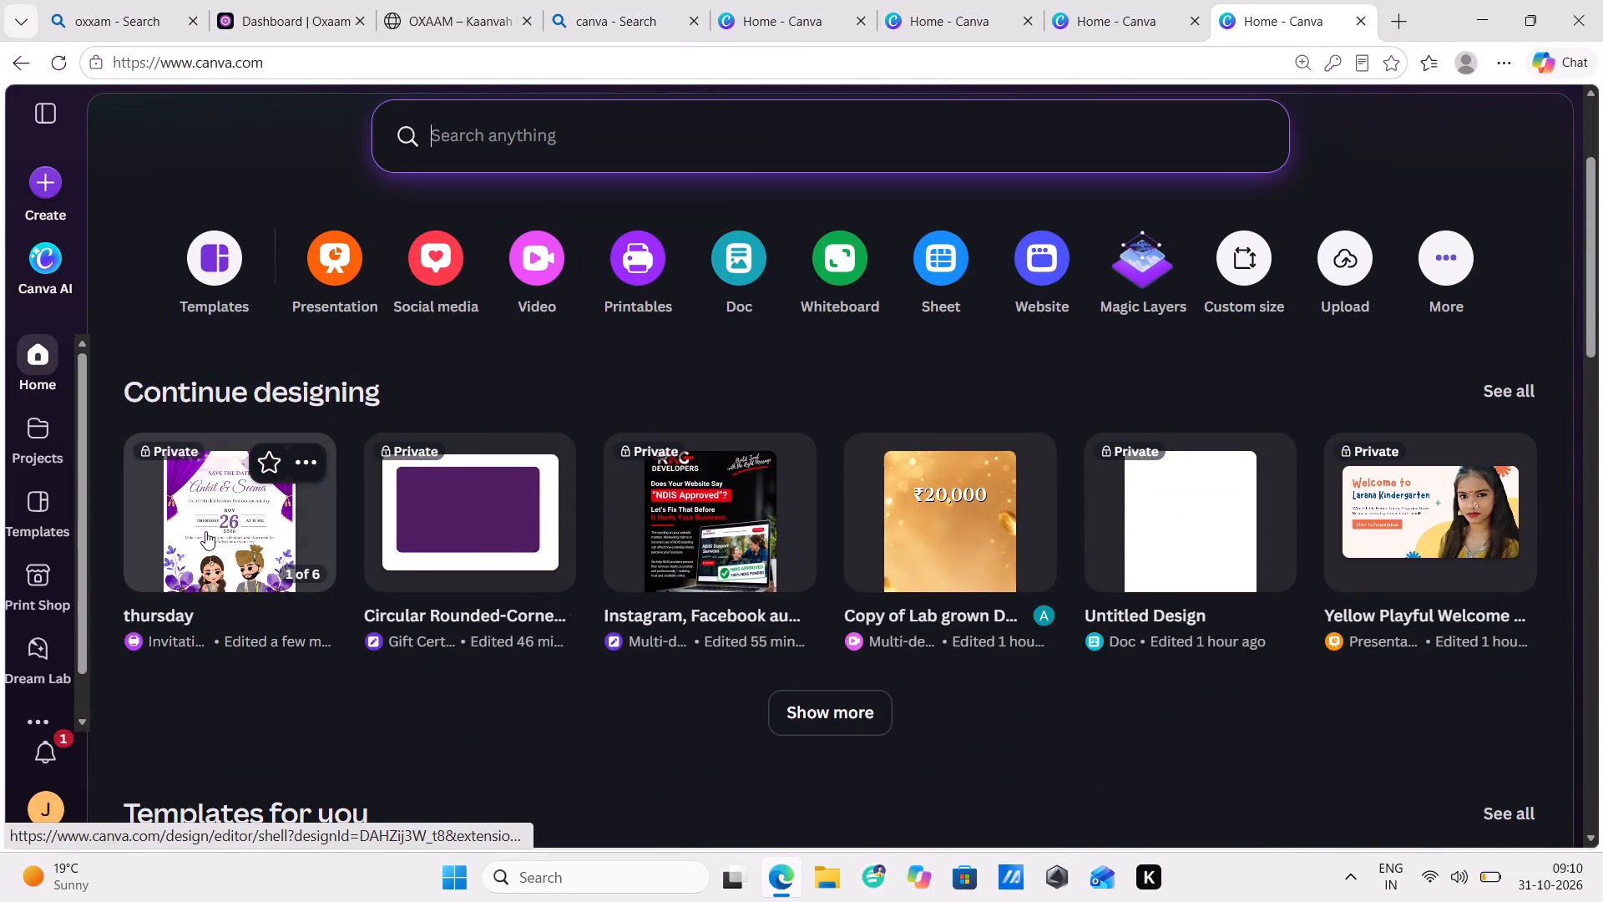
pyautogui.click(206, 532)
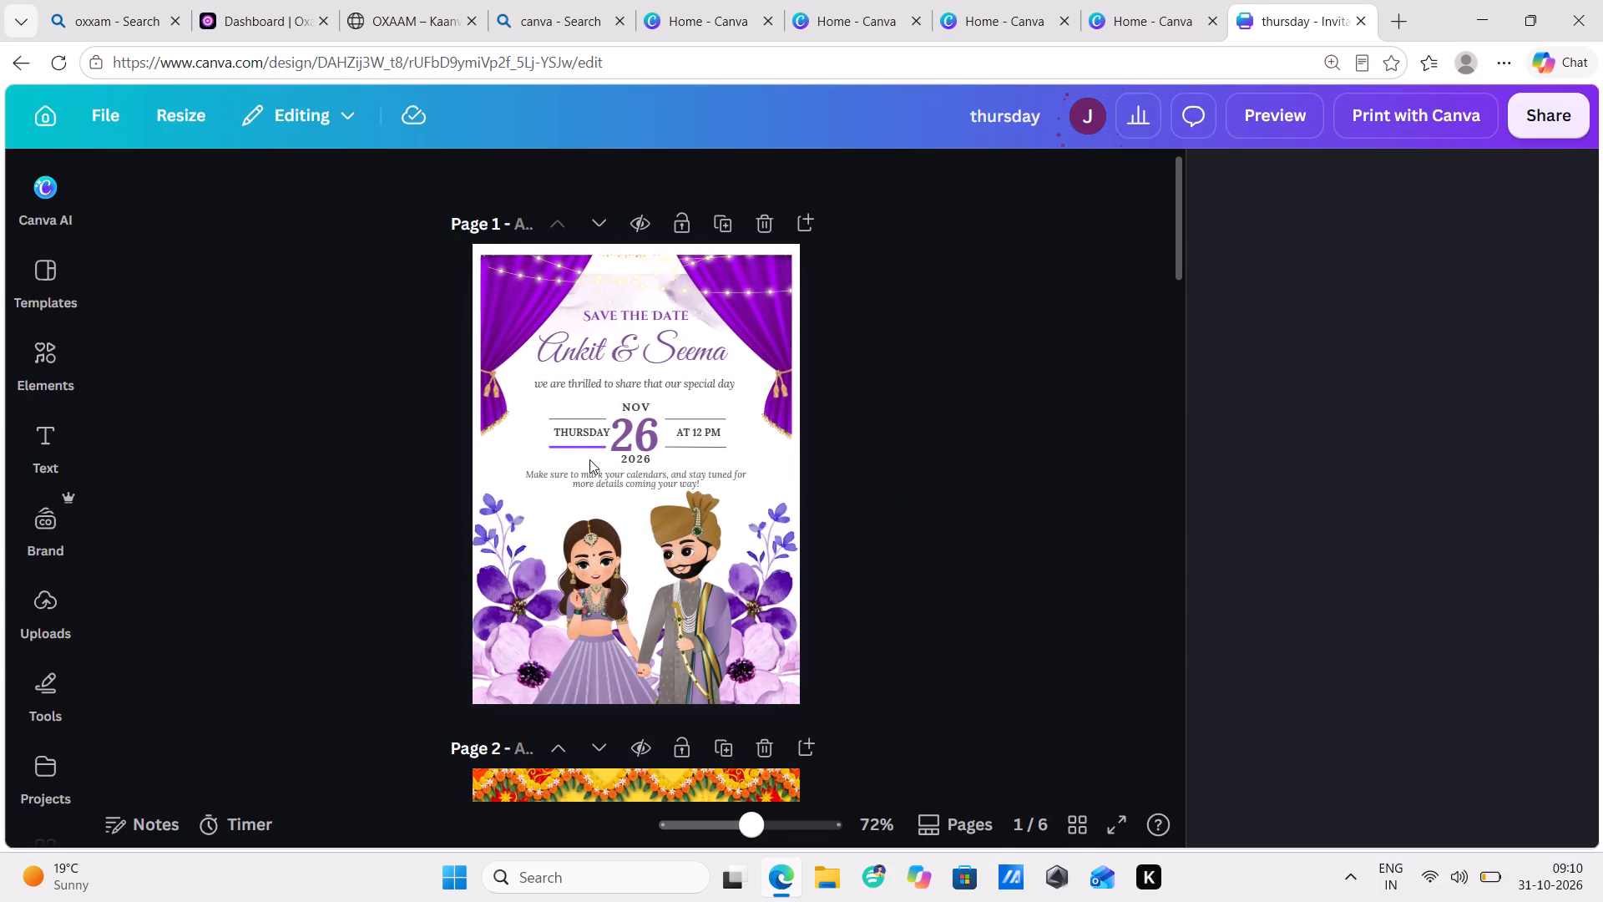
pyautogui.scroll(-5, 589, 459)
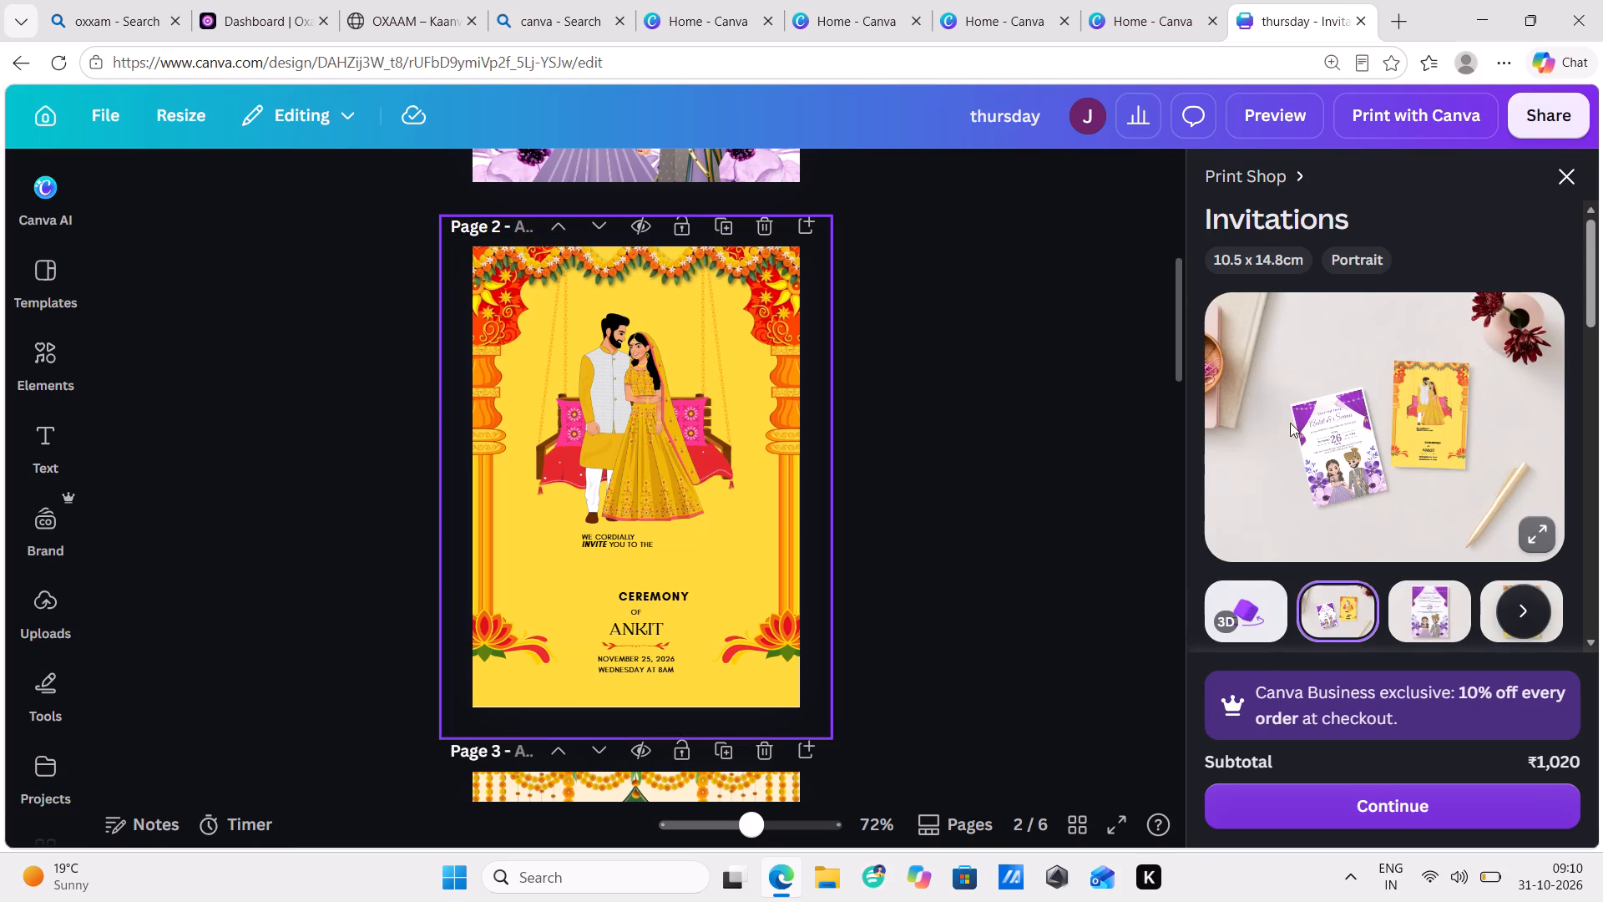
pyautogui.click(1567, 169)
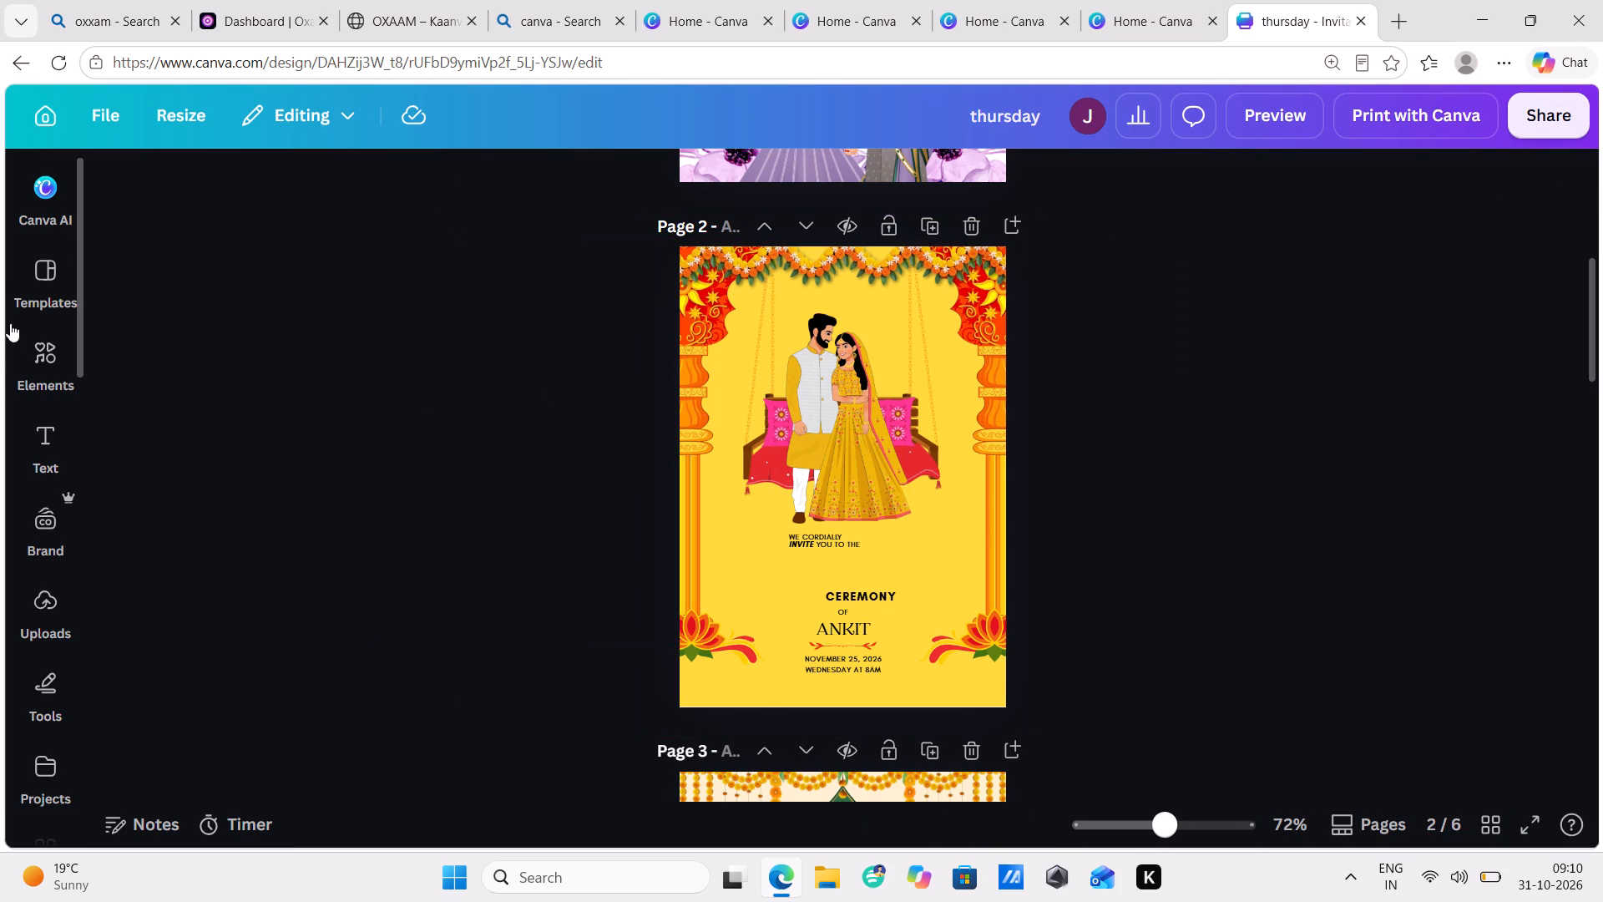
# Show the invitation templates and nudge the venue name on the Mehndi page slightly downward.
pyautogui.click(23, 277)
pyautogui.scroll(-3, 945, 492)
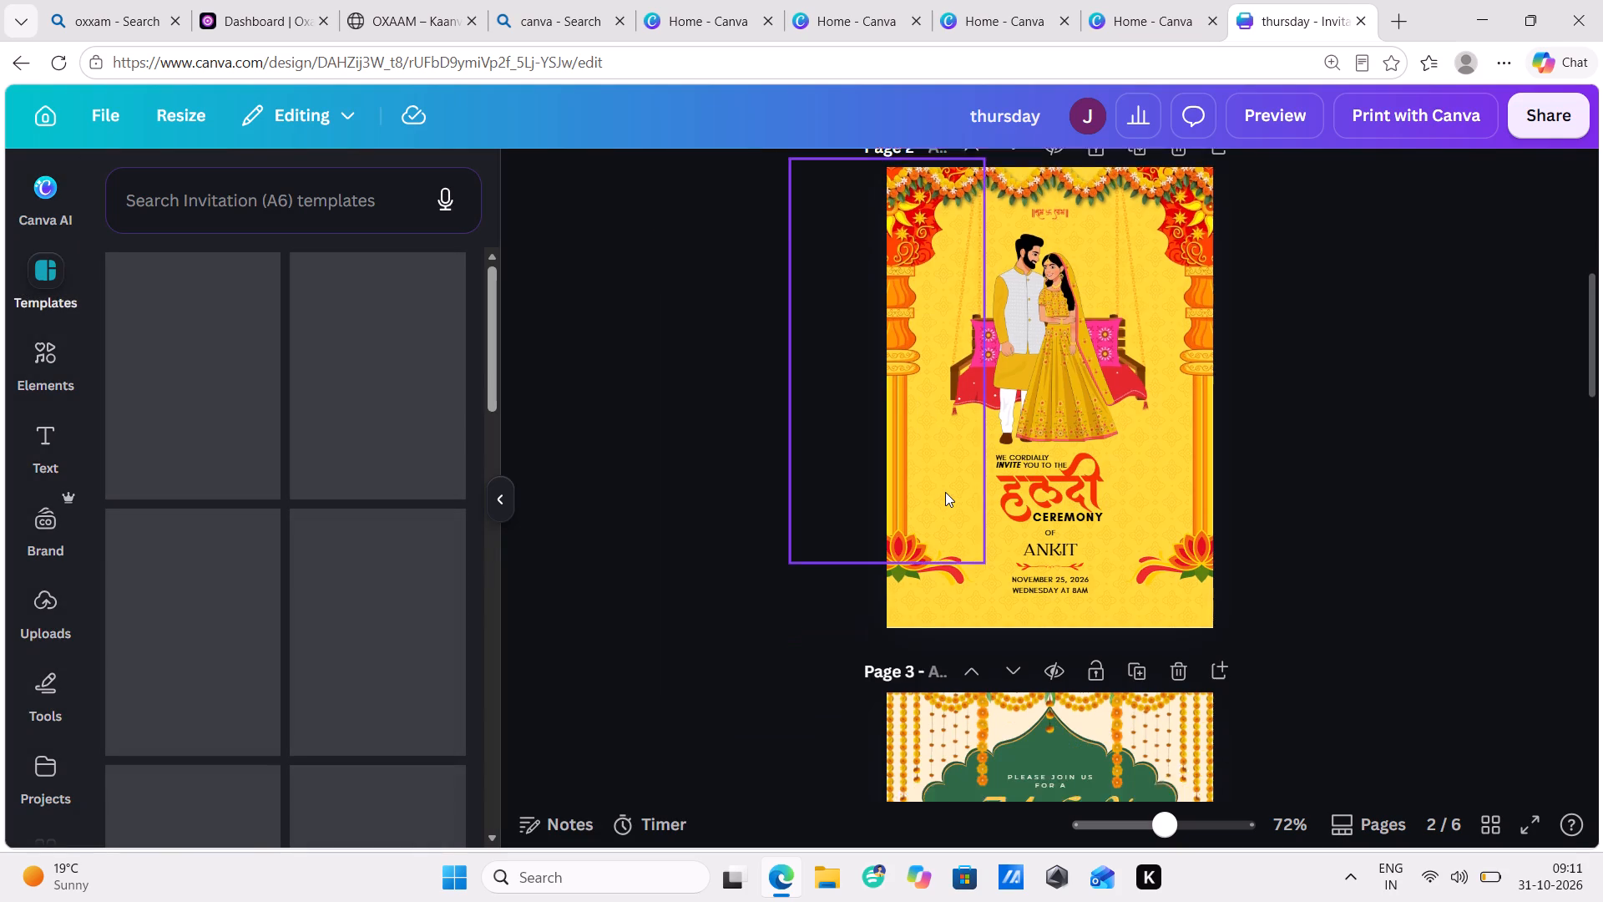
pyautogui.scroll(-3, 1050, 544)
pyautogui.scroll(1, 1050, 544)
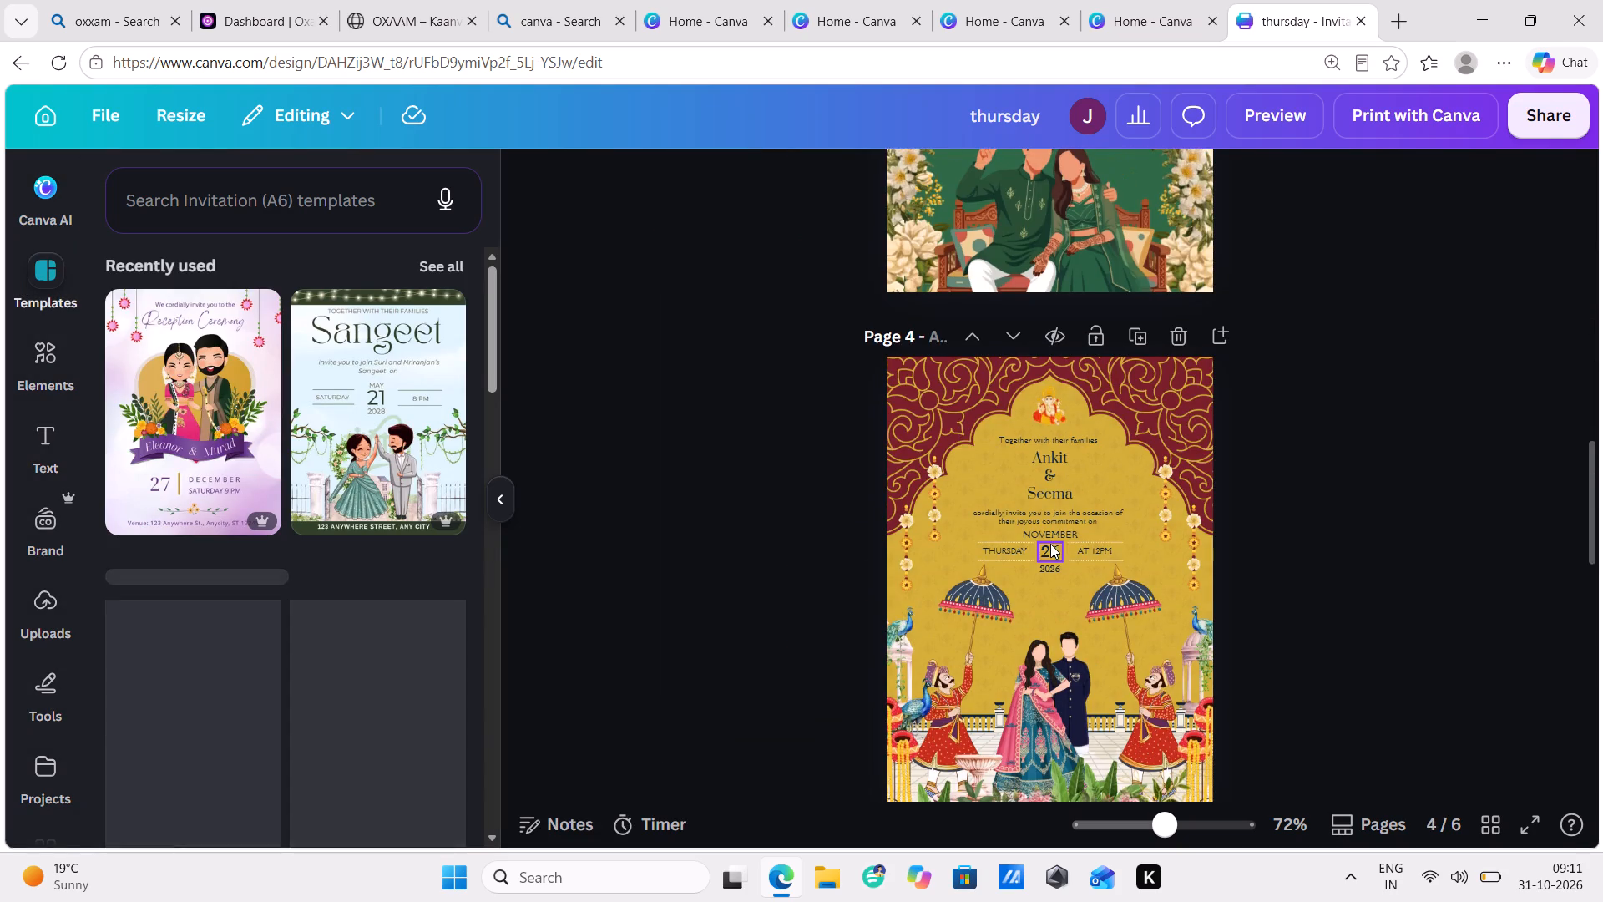
pyautogui.scroll(2, 1050, 544)
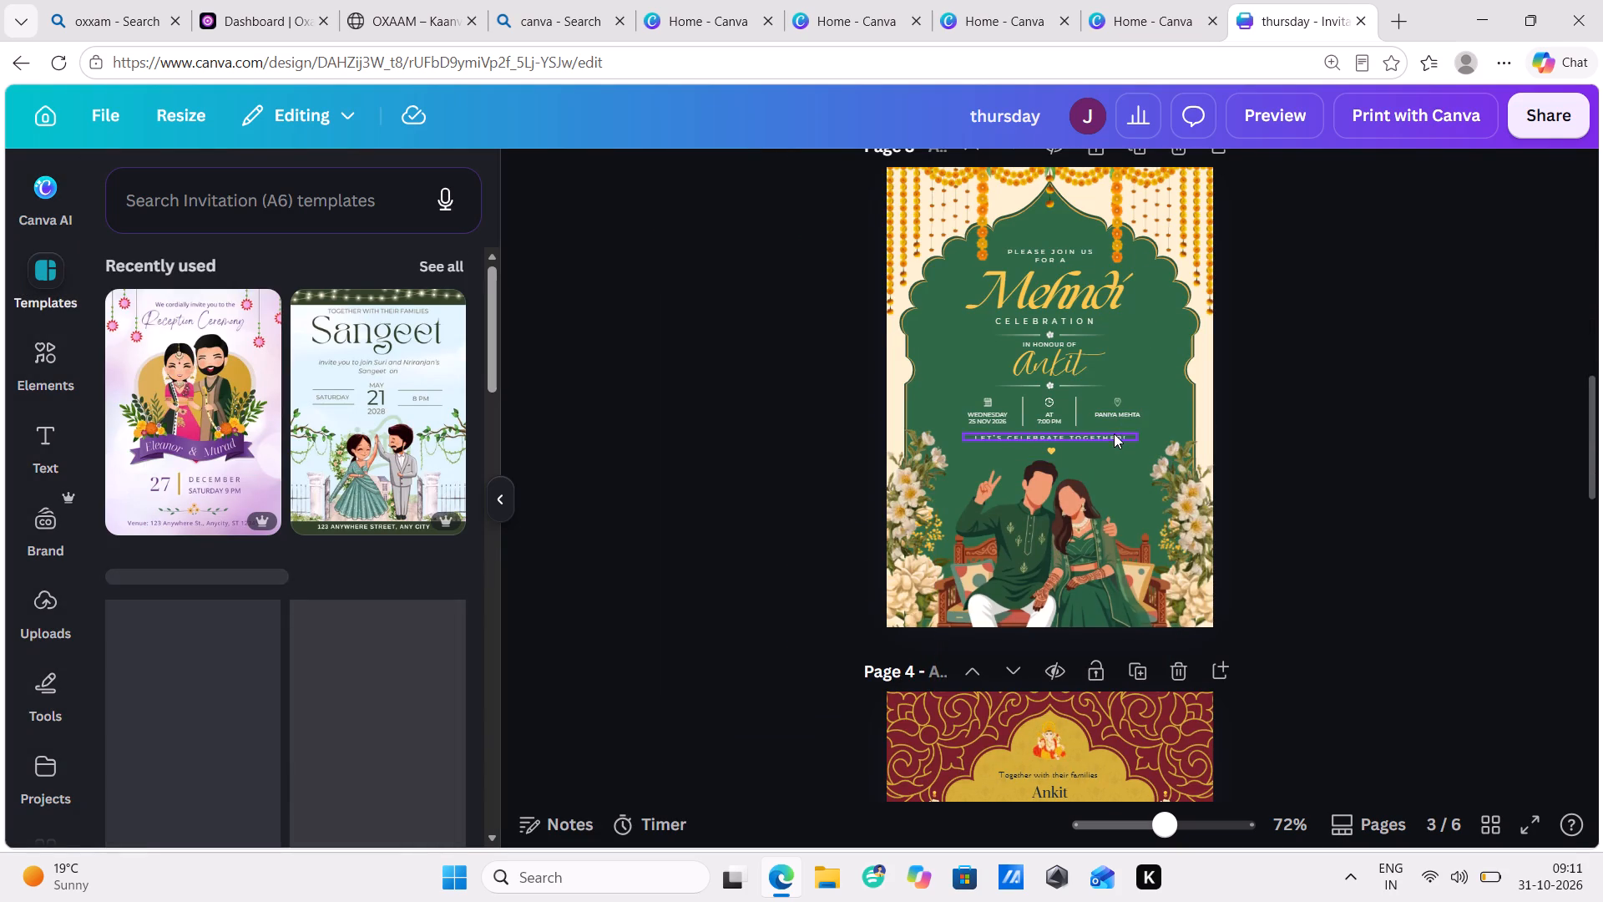
pyautogui.moveTo(1124, 414); pyautogui.dragTo(1124, 423)
pyautogui.click(1275, 410)
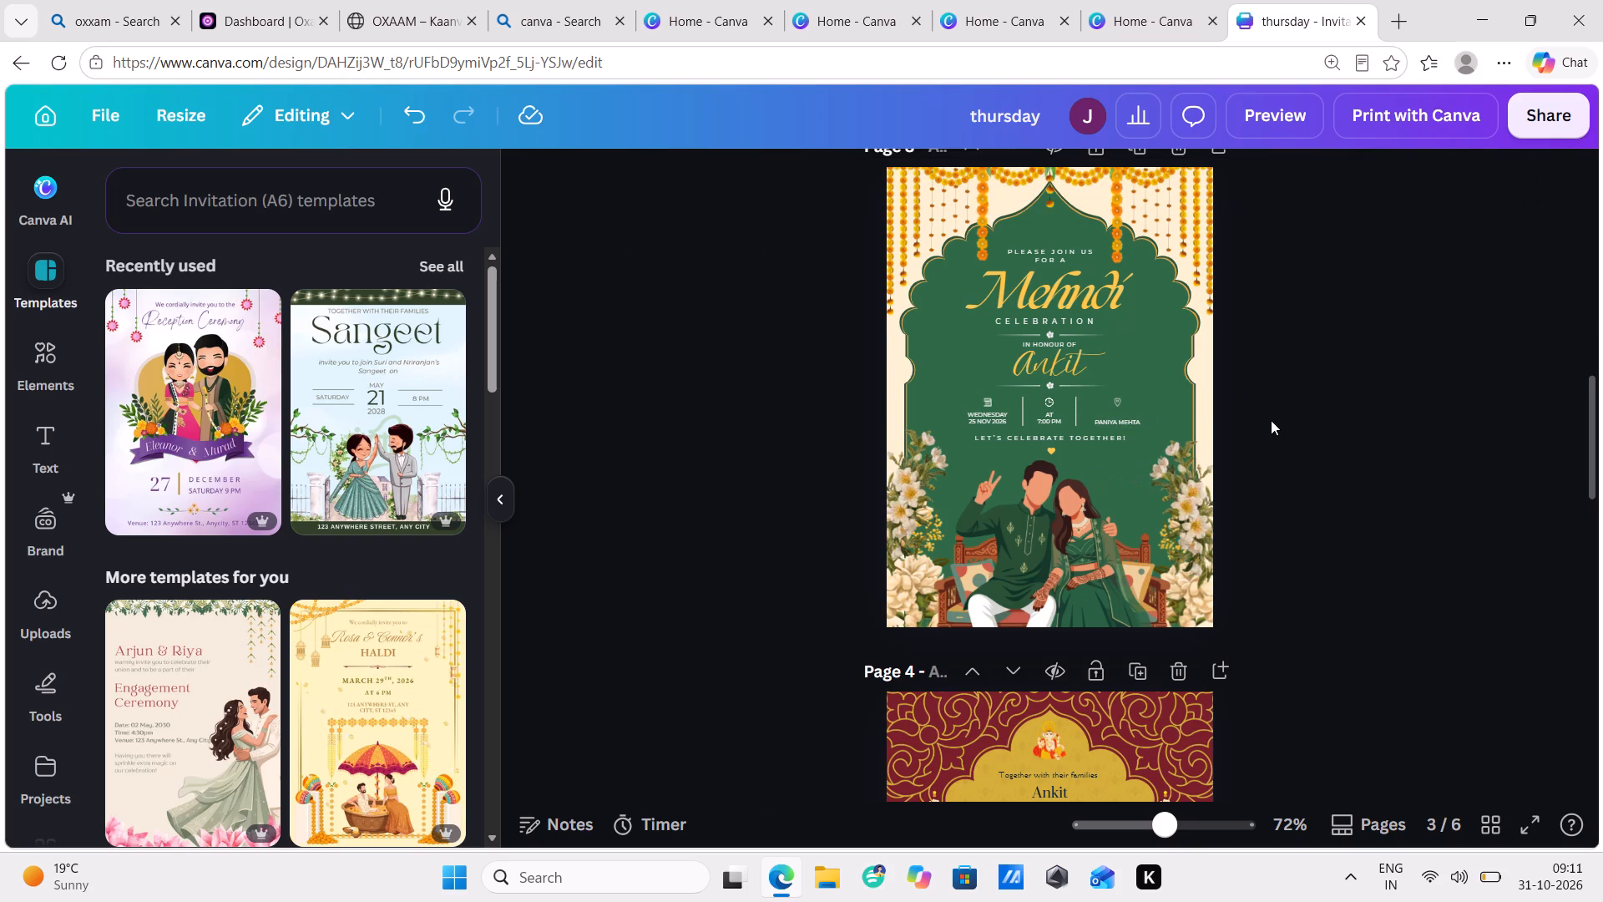
# Examine the Mehndi page's event details and the wedding page's layout at a larger zoom.
pyautogui.hotkey('ctrl', '=')
pyautogui.hotkey('ctrl', '=')
pyautogui.hotkey('ctrl', '=')
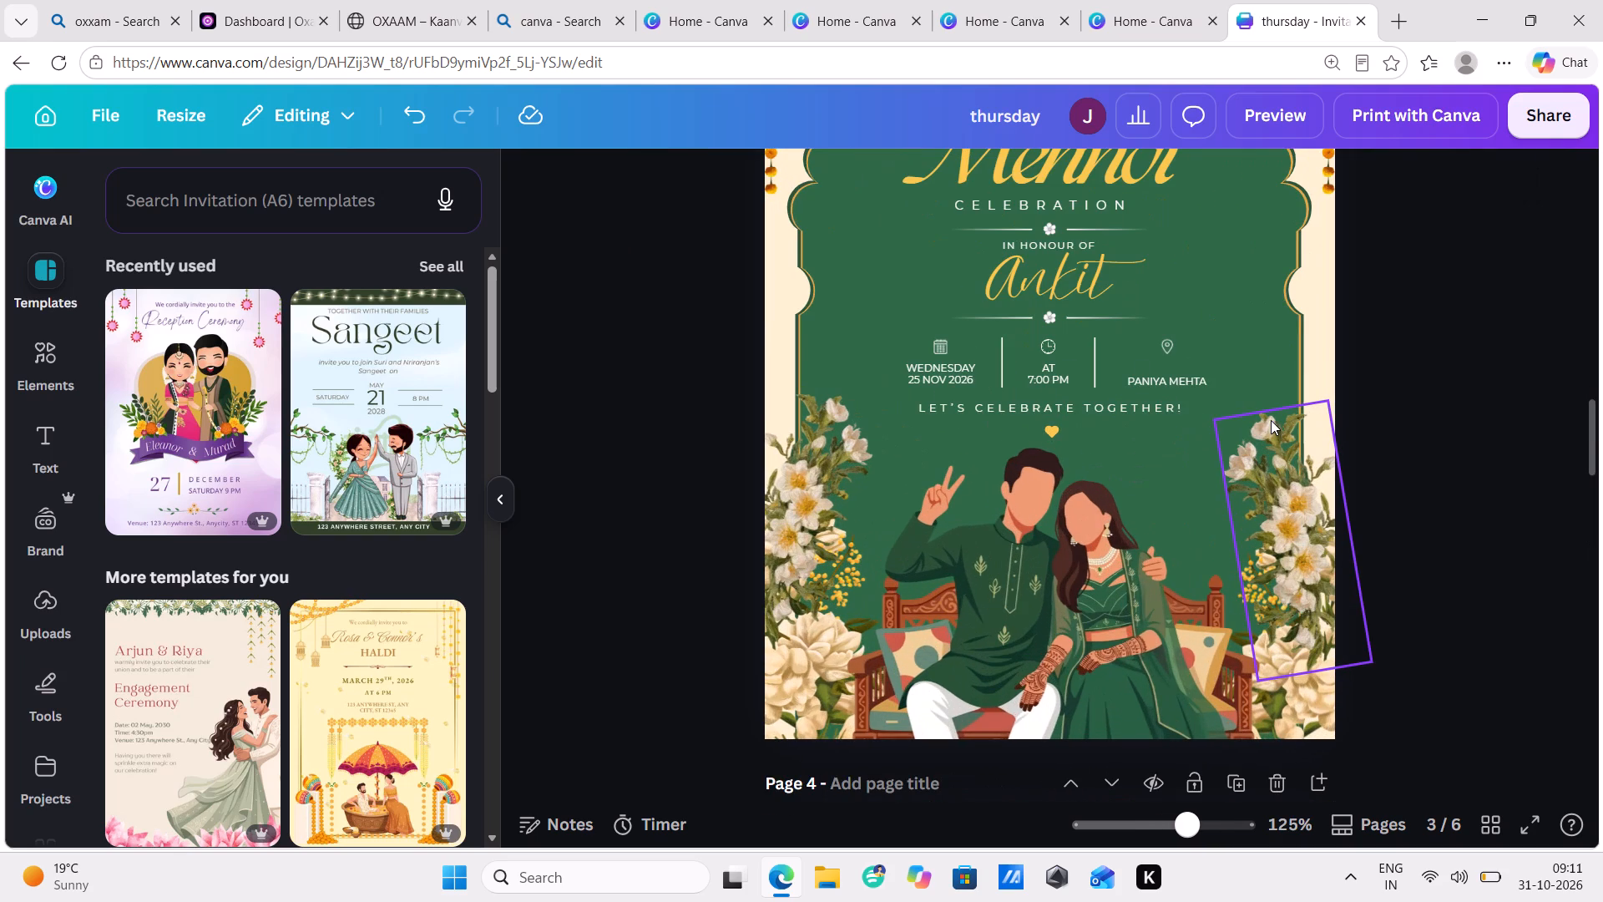
pyautogui.click(1166, 345)
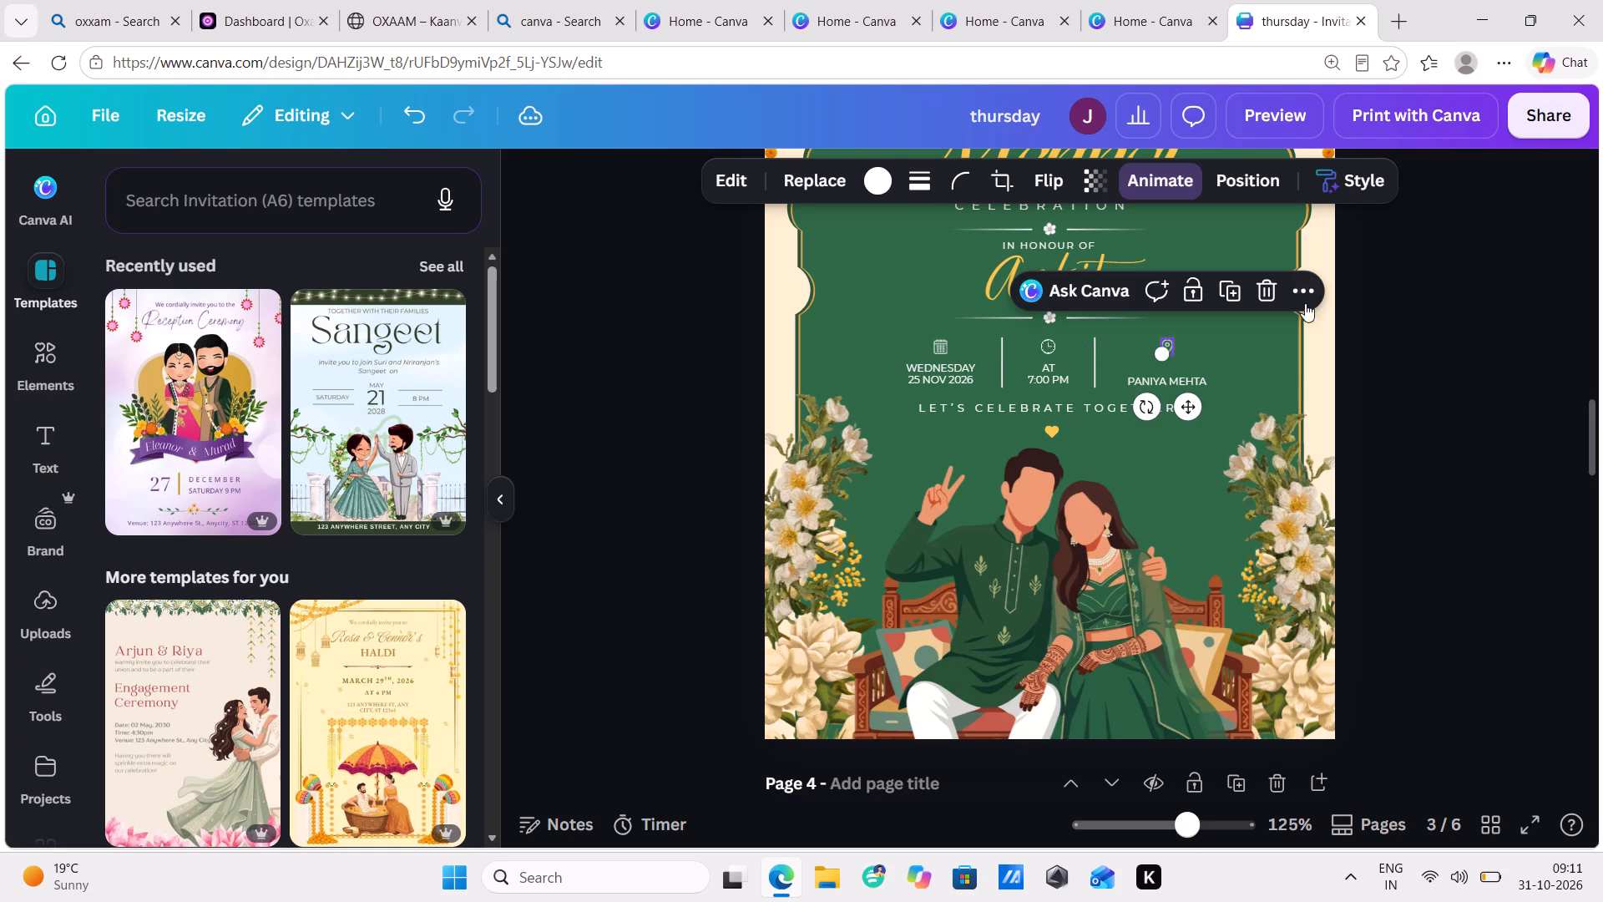
pyautogui.click(1423, 333)
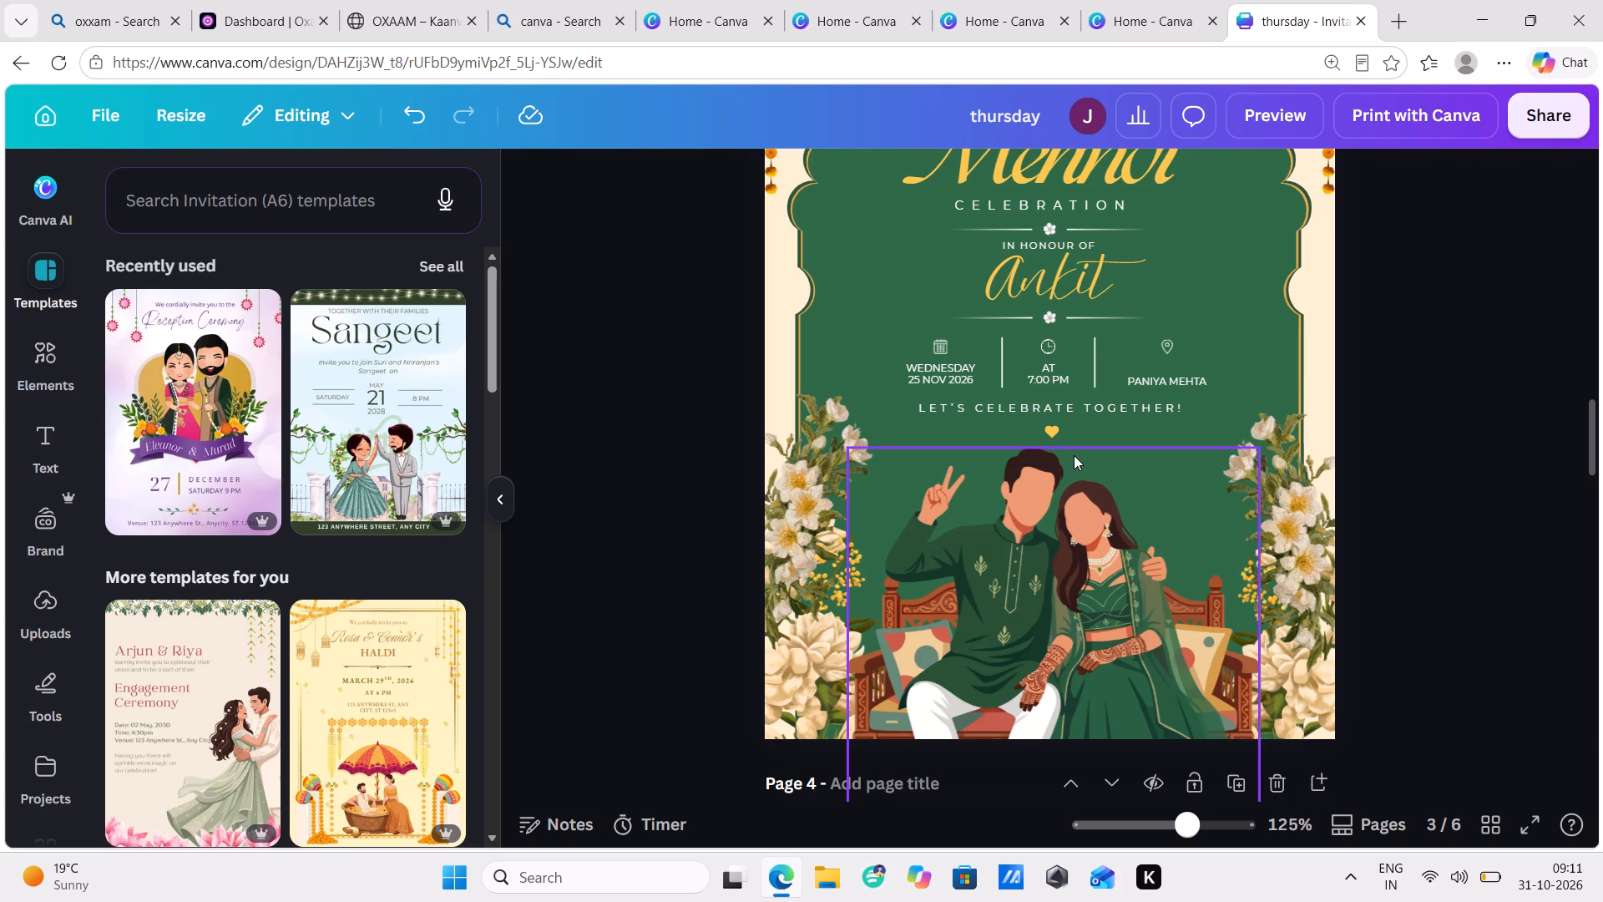
pyautogui.scroll(-2, 1083, 494)
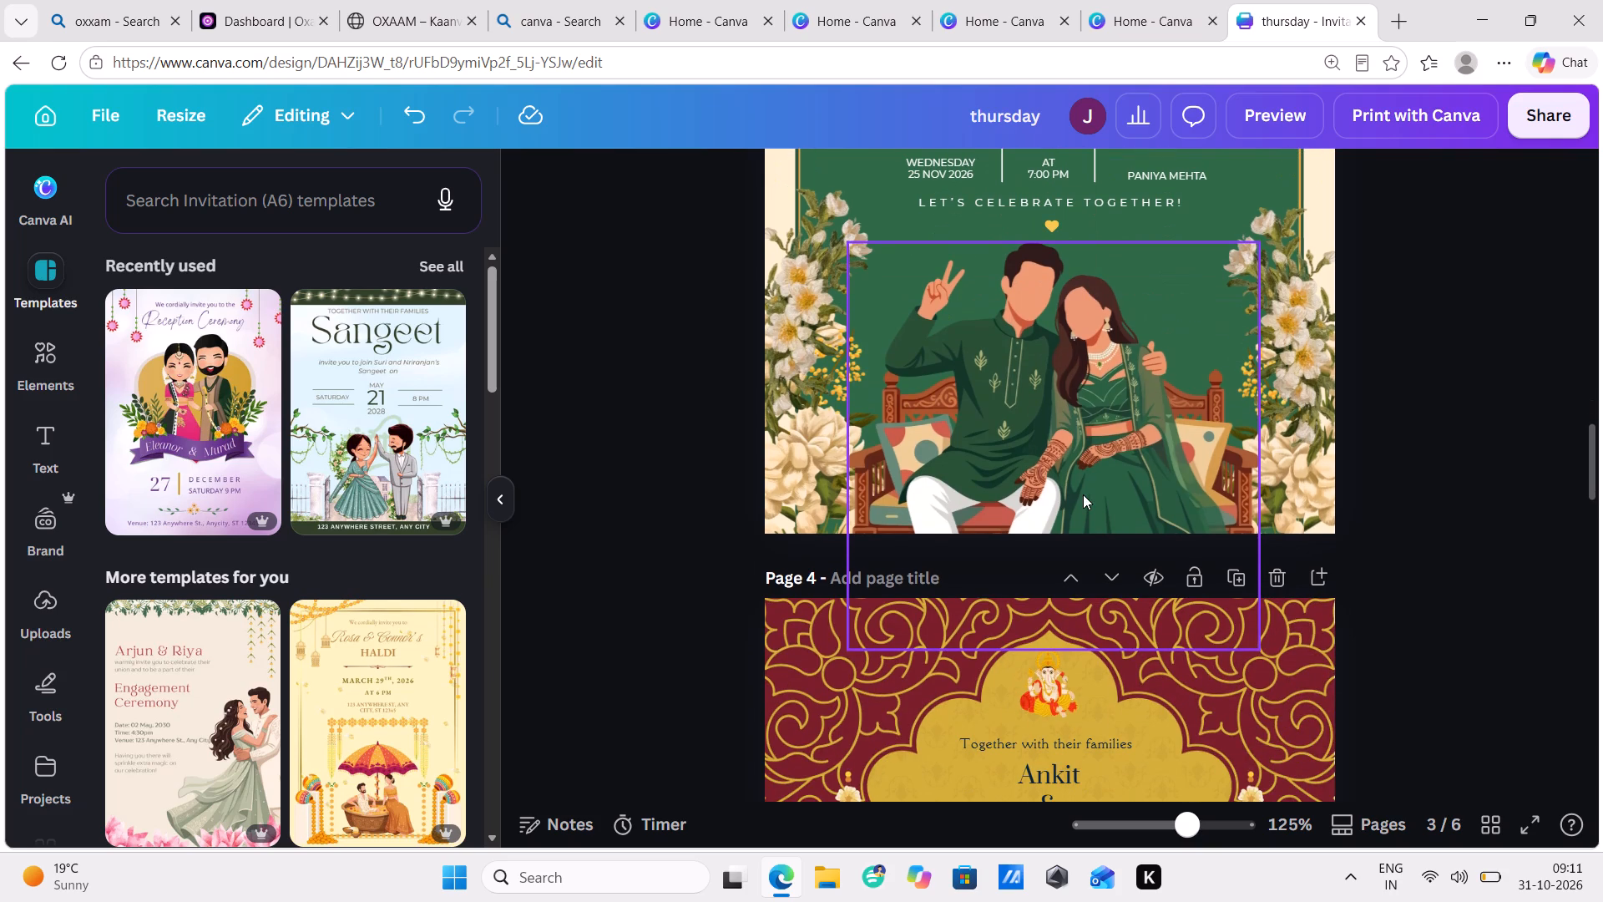
pyautogui.scroll(-5, 1083, 494)
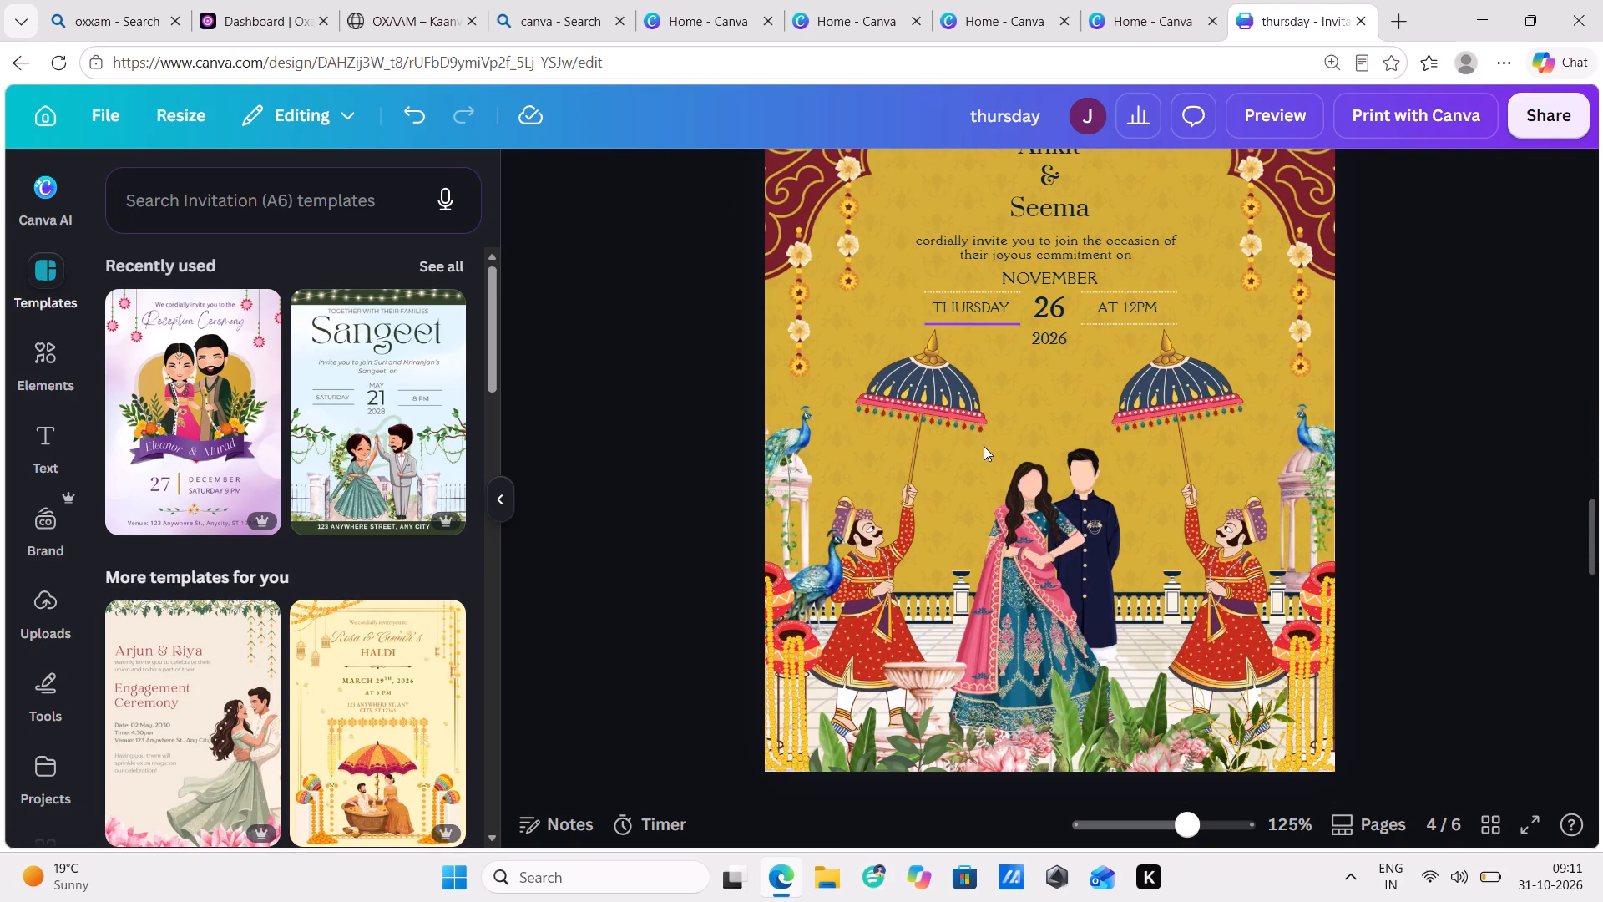
pyautogui.scroll(-3, 1058, 450)
pyautogui.scroll(2, 1058, 450)
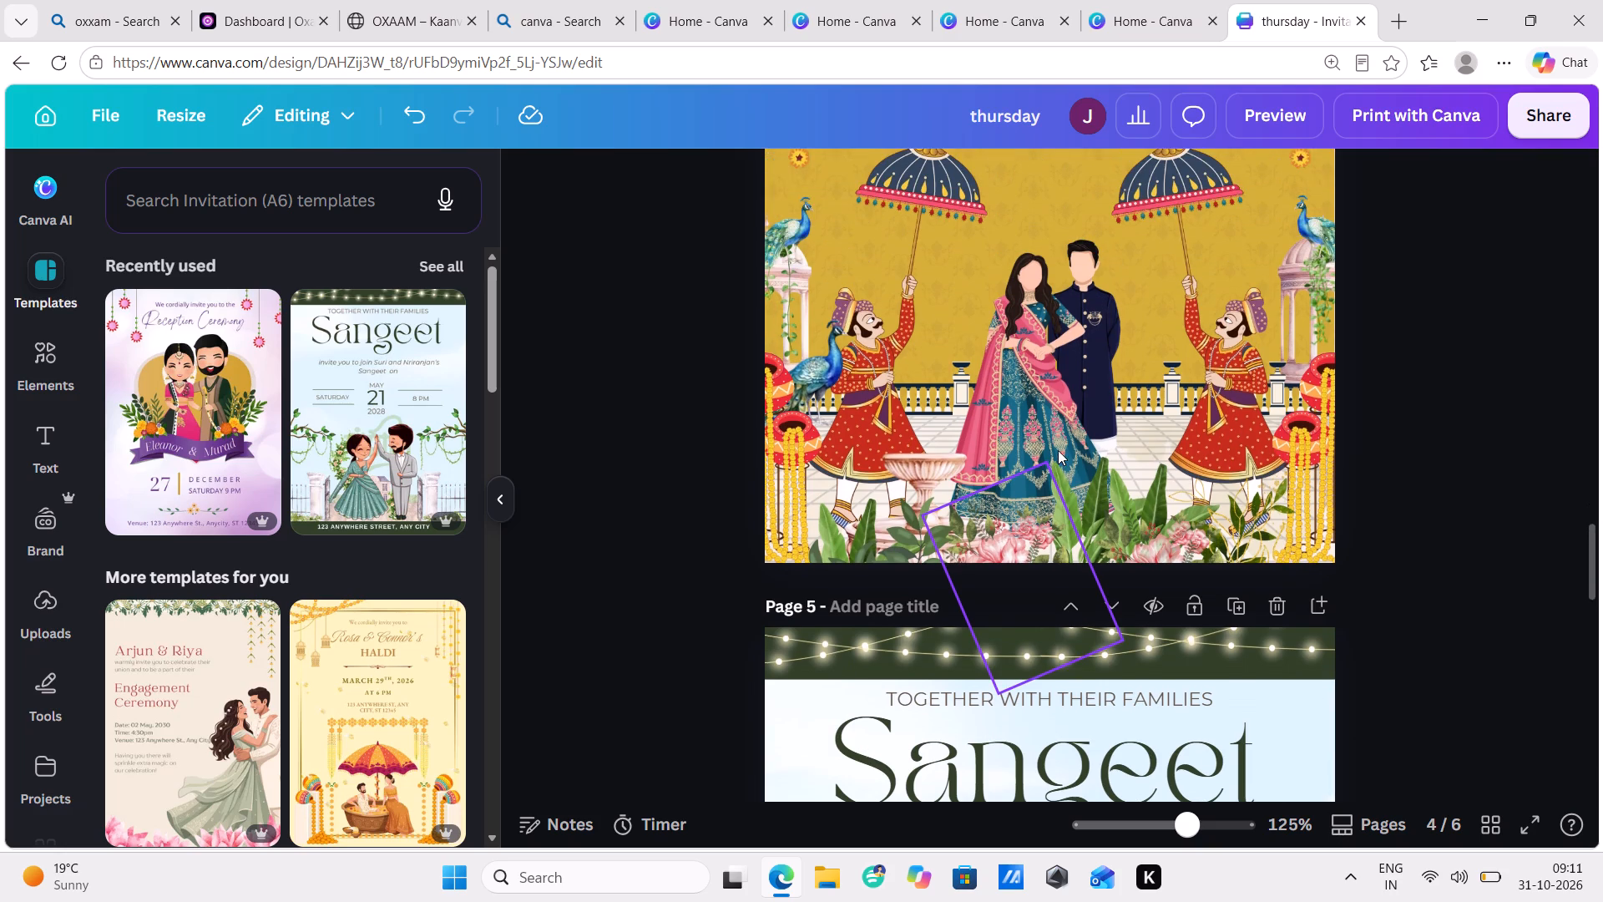
pyautogui.scroll(1, 1058, 450)
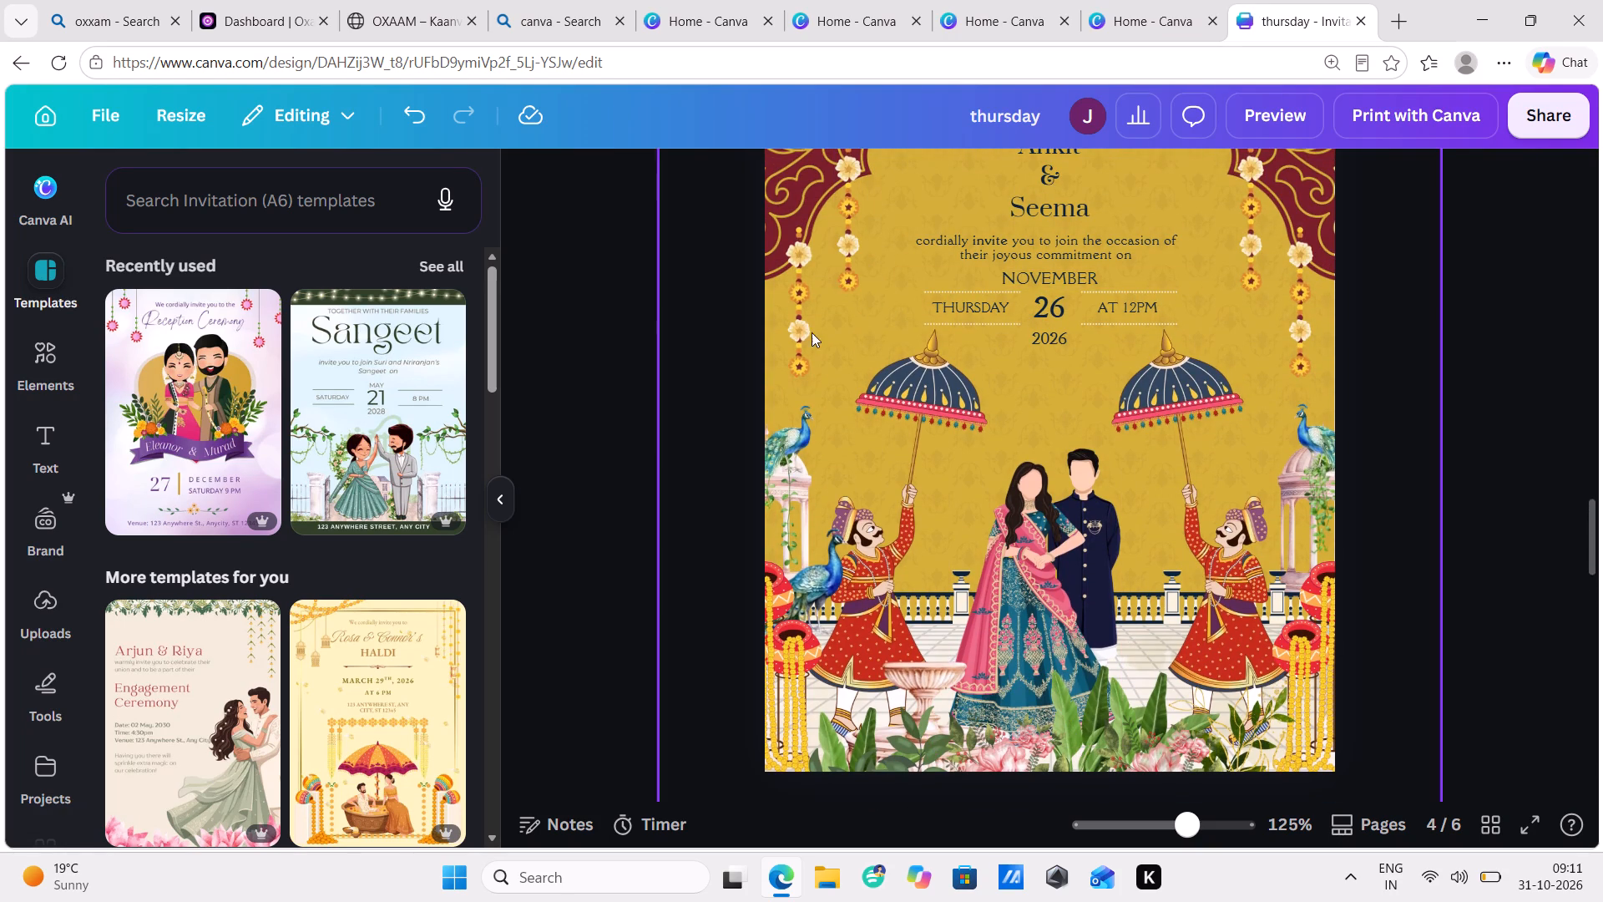
# On the wedding page, select the November, Thursday, 26 and 12PM texts together and increase their font size by one step.
pyautogui.moveTo(872, 294); pyautogui.dragTo(888, 293)
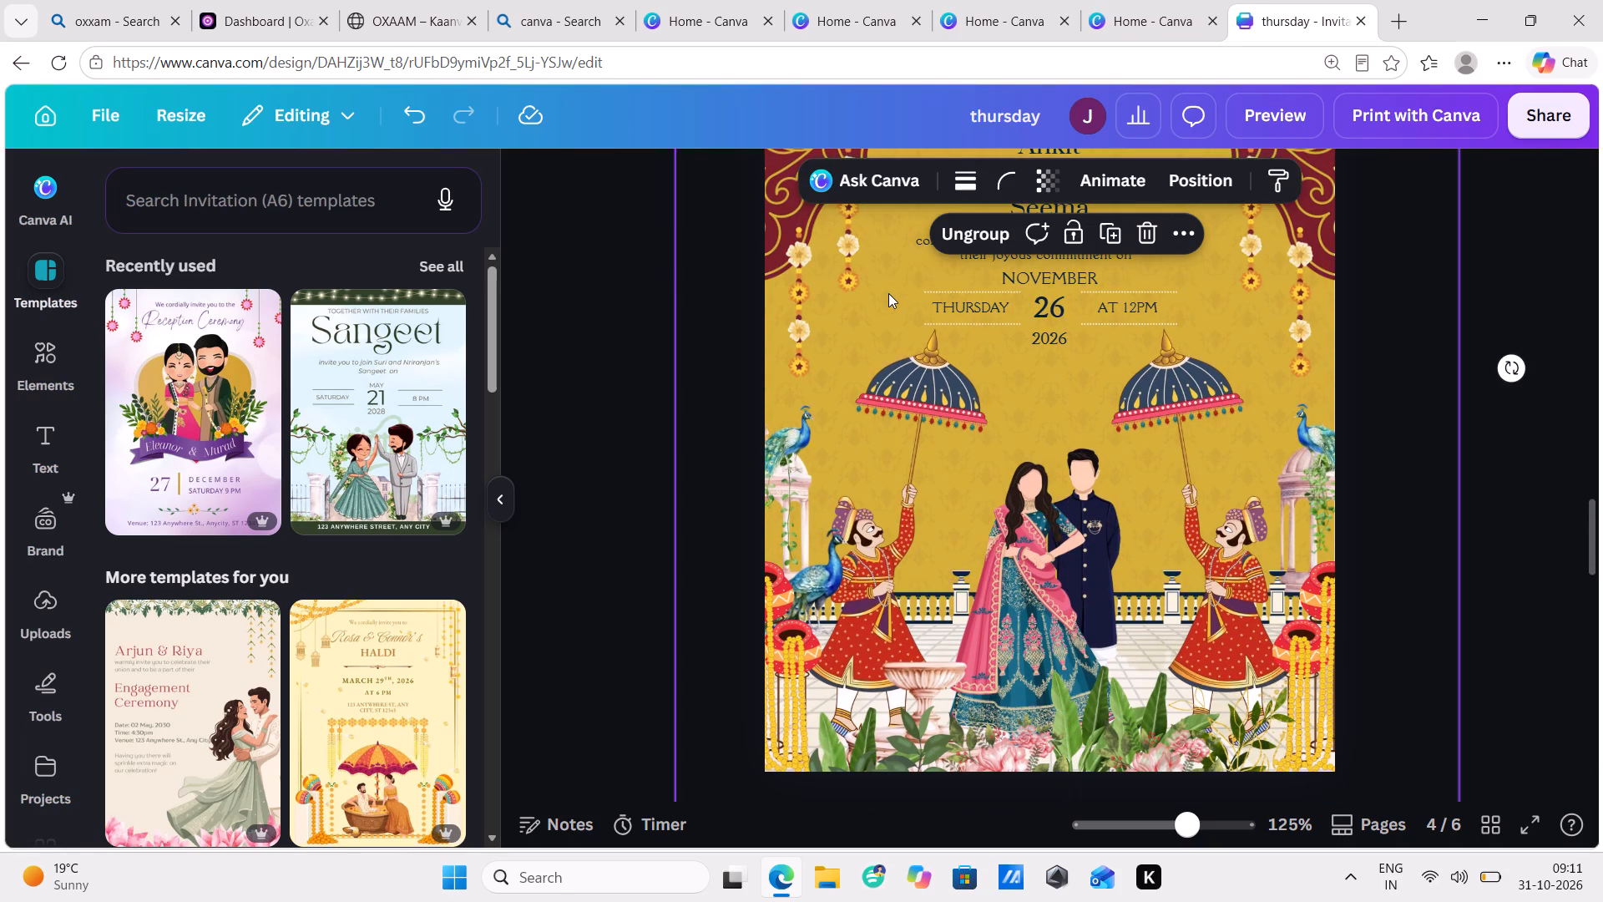
pyautogui.hotkey('ctrl', 'z')
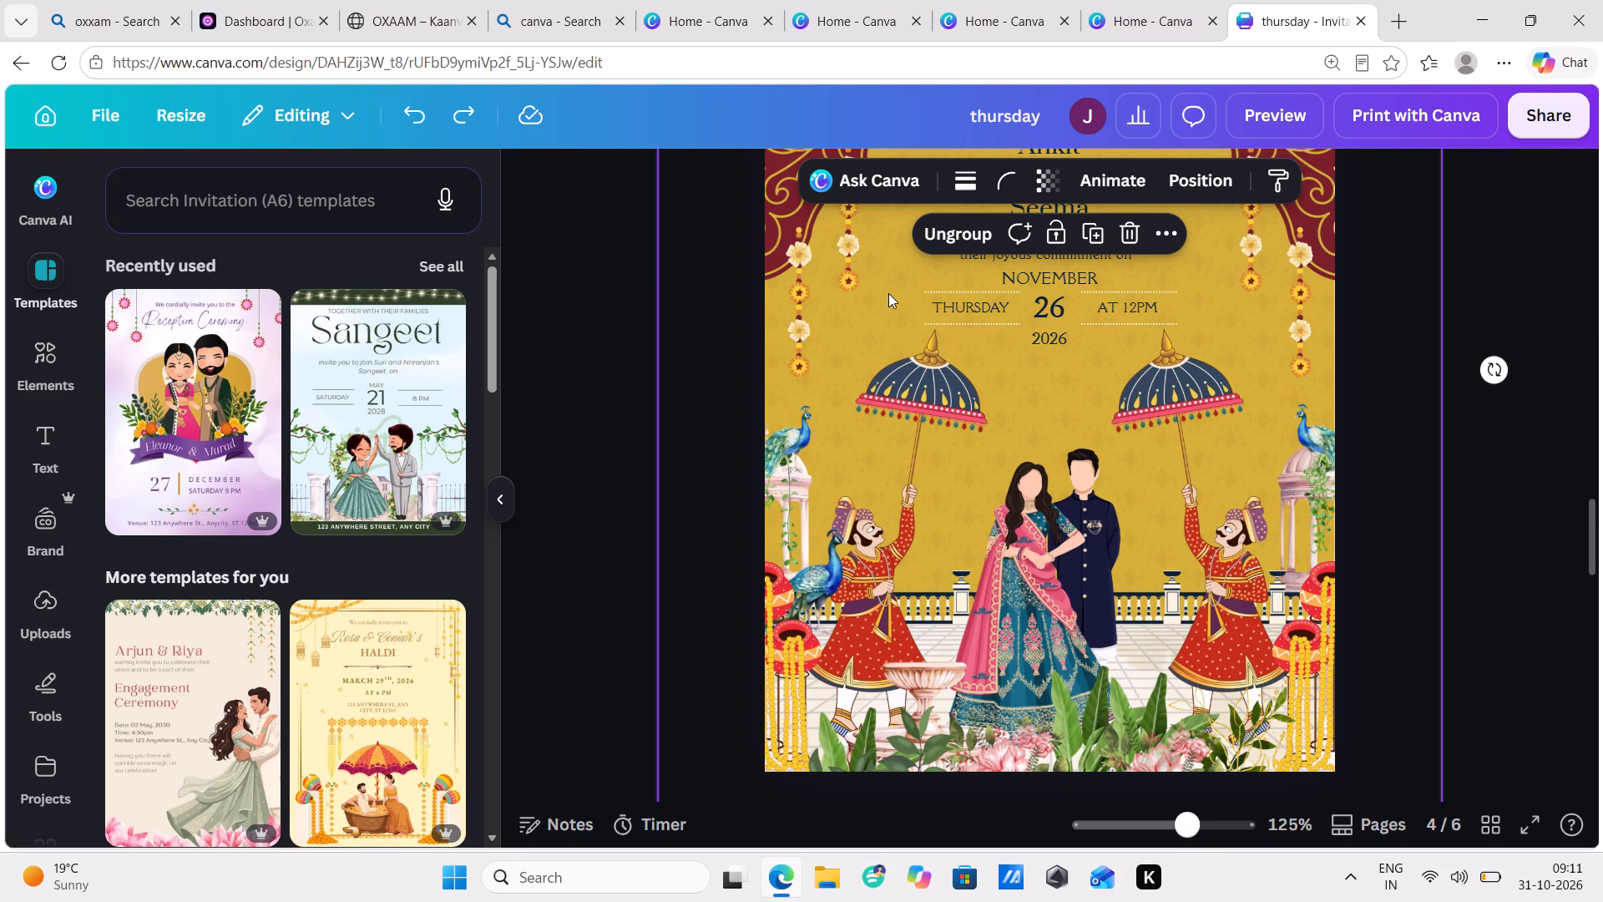
pyautogui.moveTo(1455, 307); pyautogui.dragTo(874, 324)
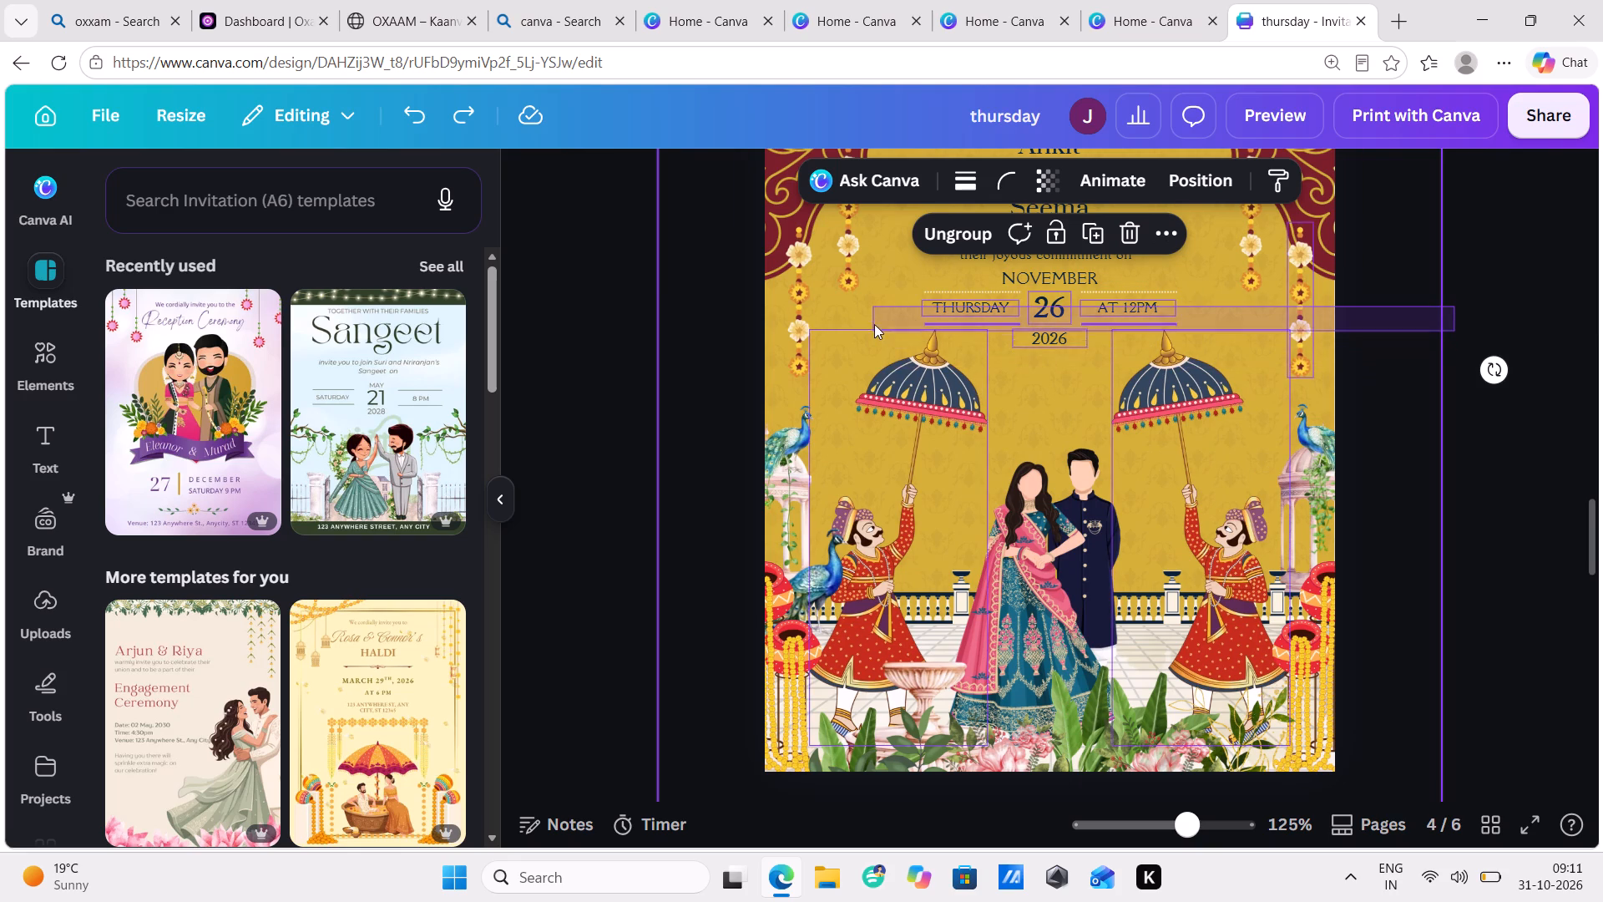
pyautogui.moveTo(874, 324); pyautogui.dragTo(862, 322)
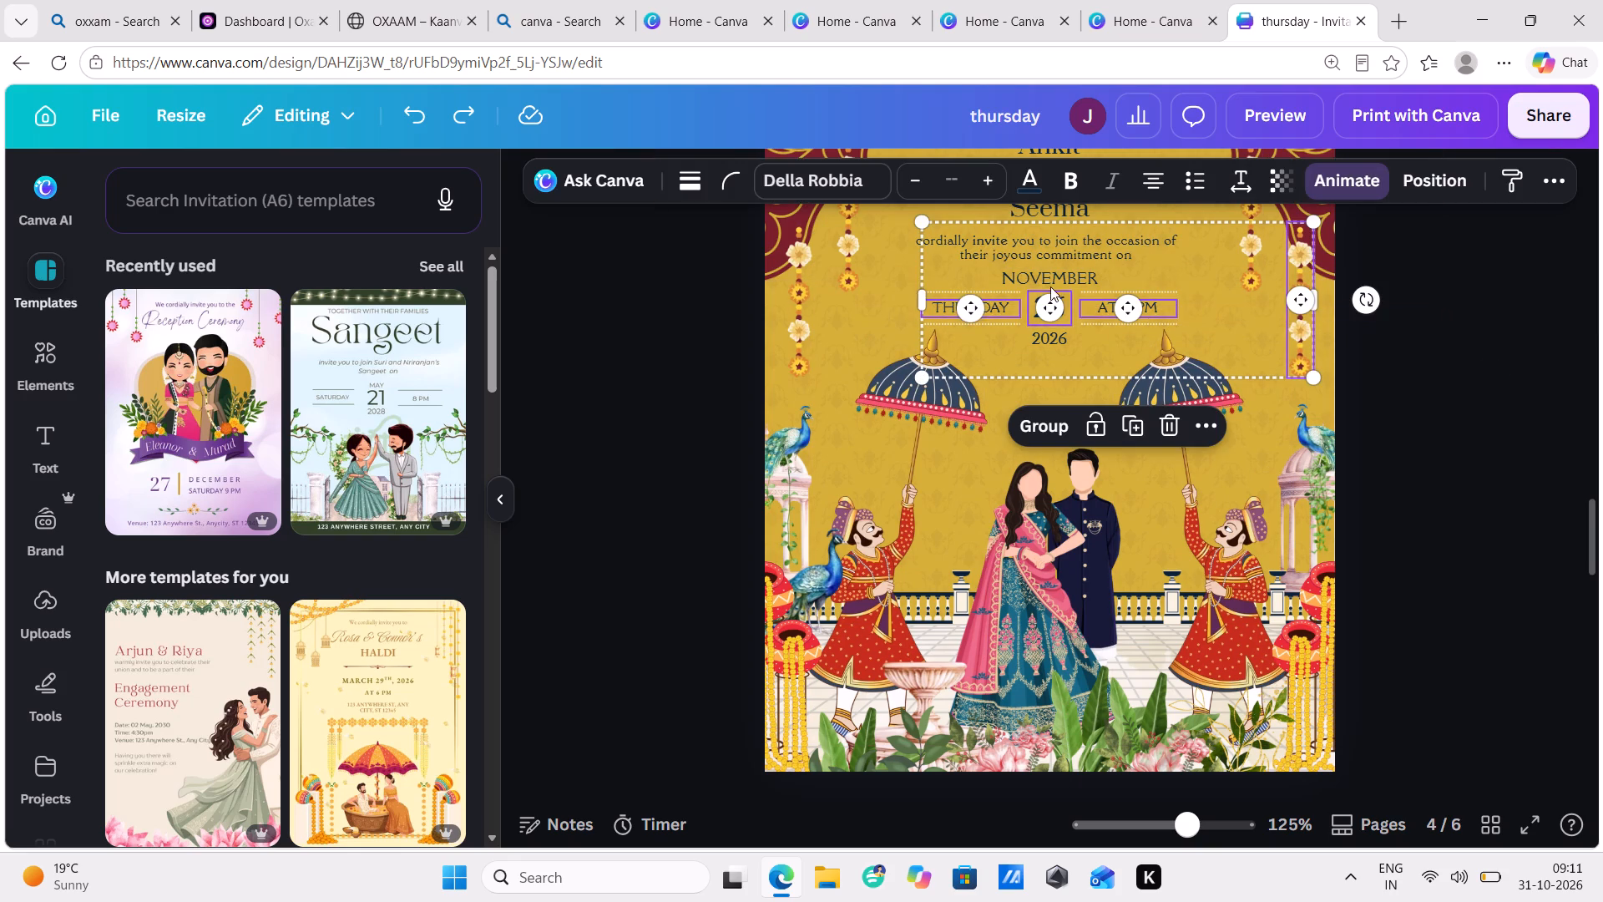
pyautogui.moveTo(1466, 291); pyautogui.dragTo(981, 345)
pyautogui.moveTo(1421, 264); pyautogui.dragTo(1081, 394)
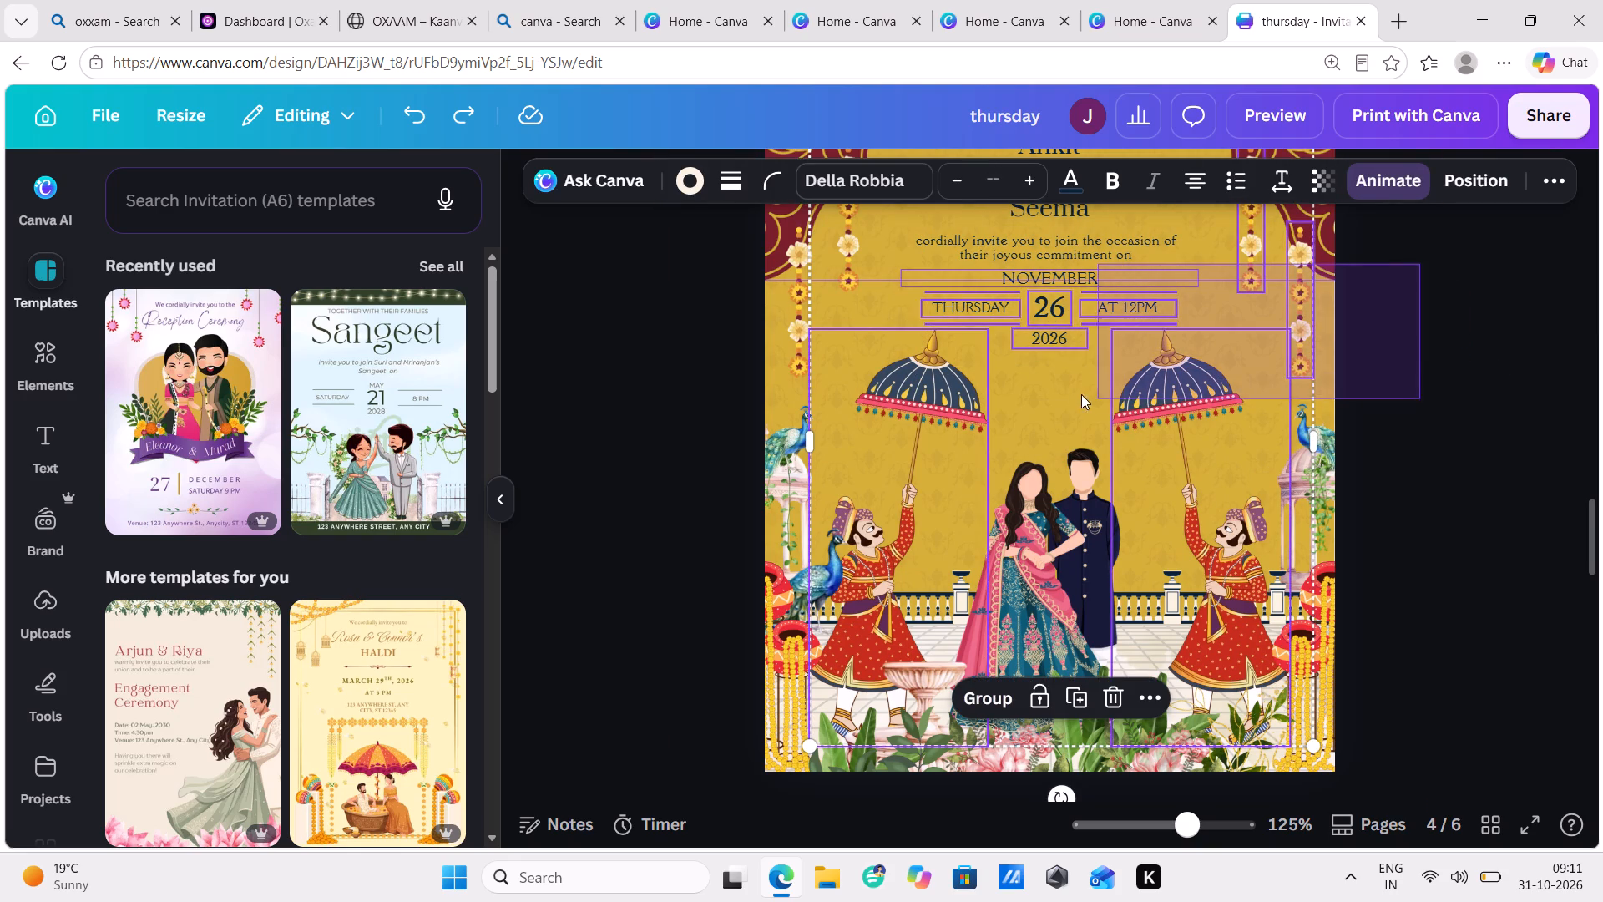
pyautogui.moveTo(1081, 394); pyautogui.dragTo(852, 324)
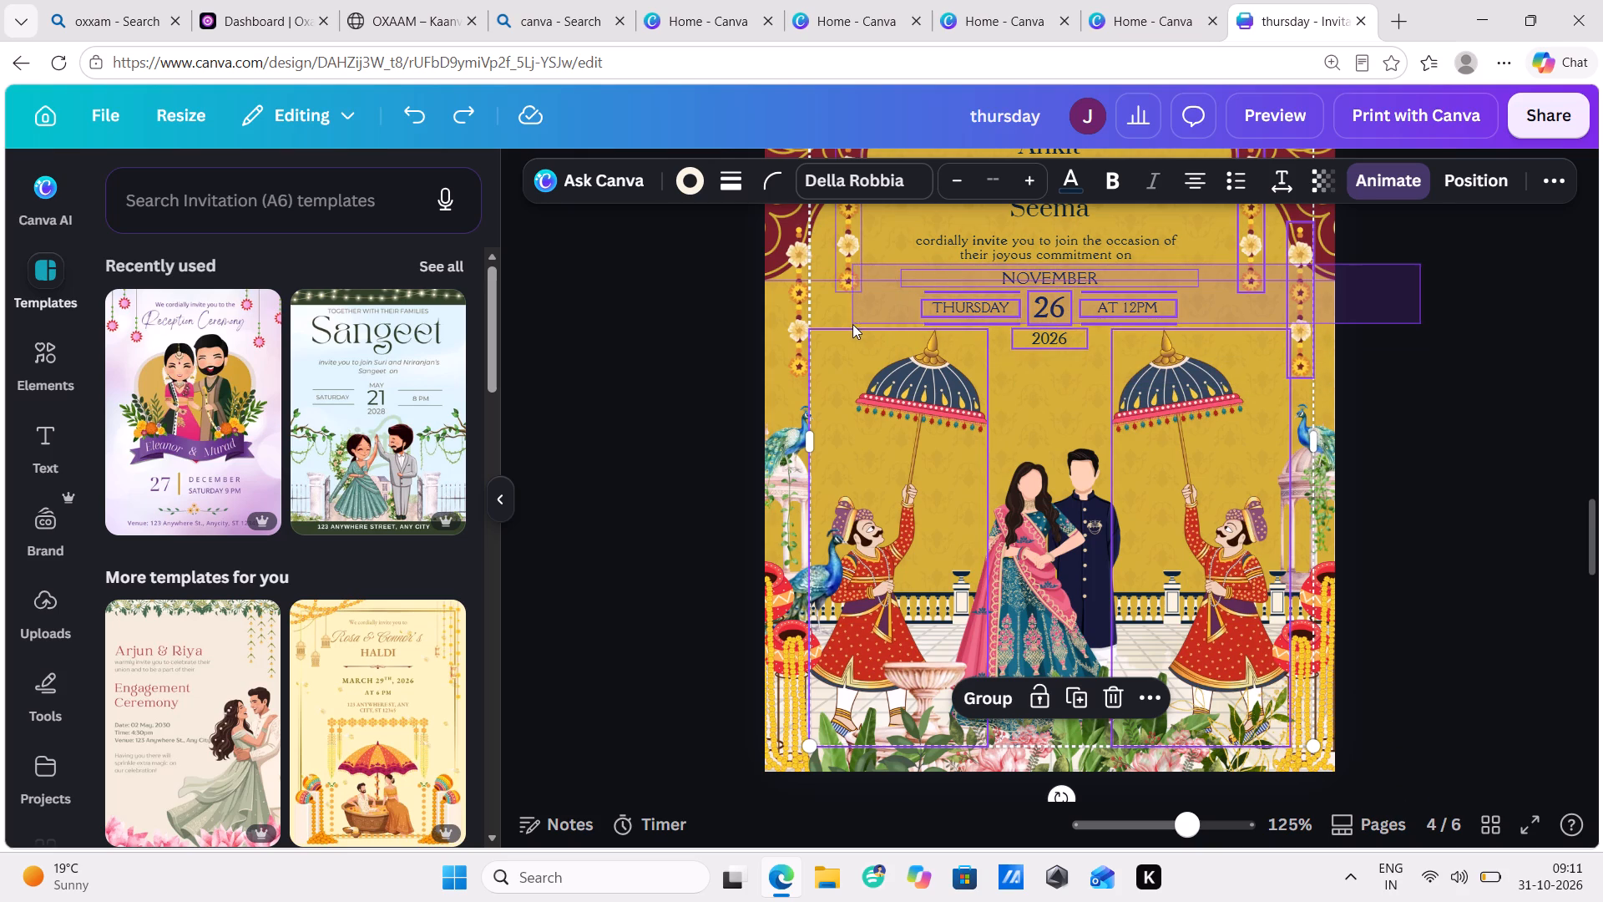
pyautogui.moveTo(852, 324); pyautogui.dragTo(847, 324)
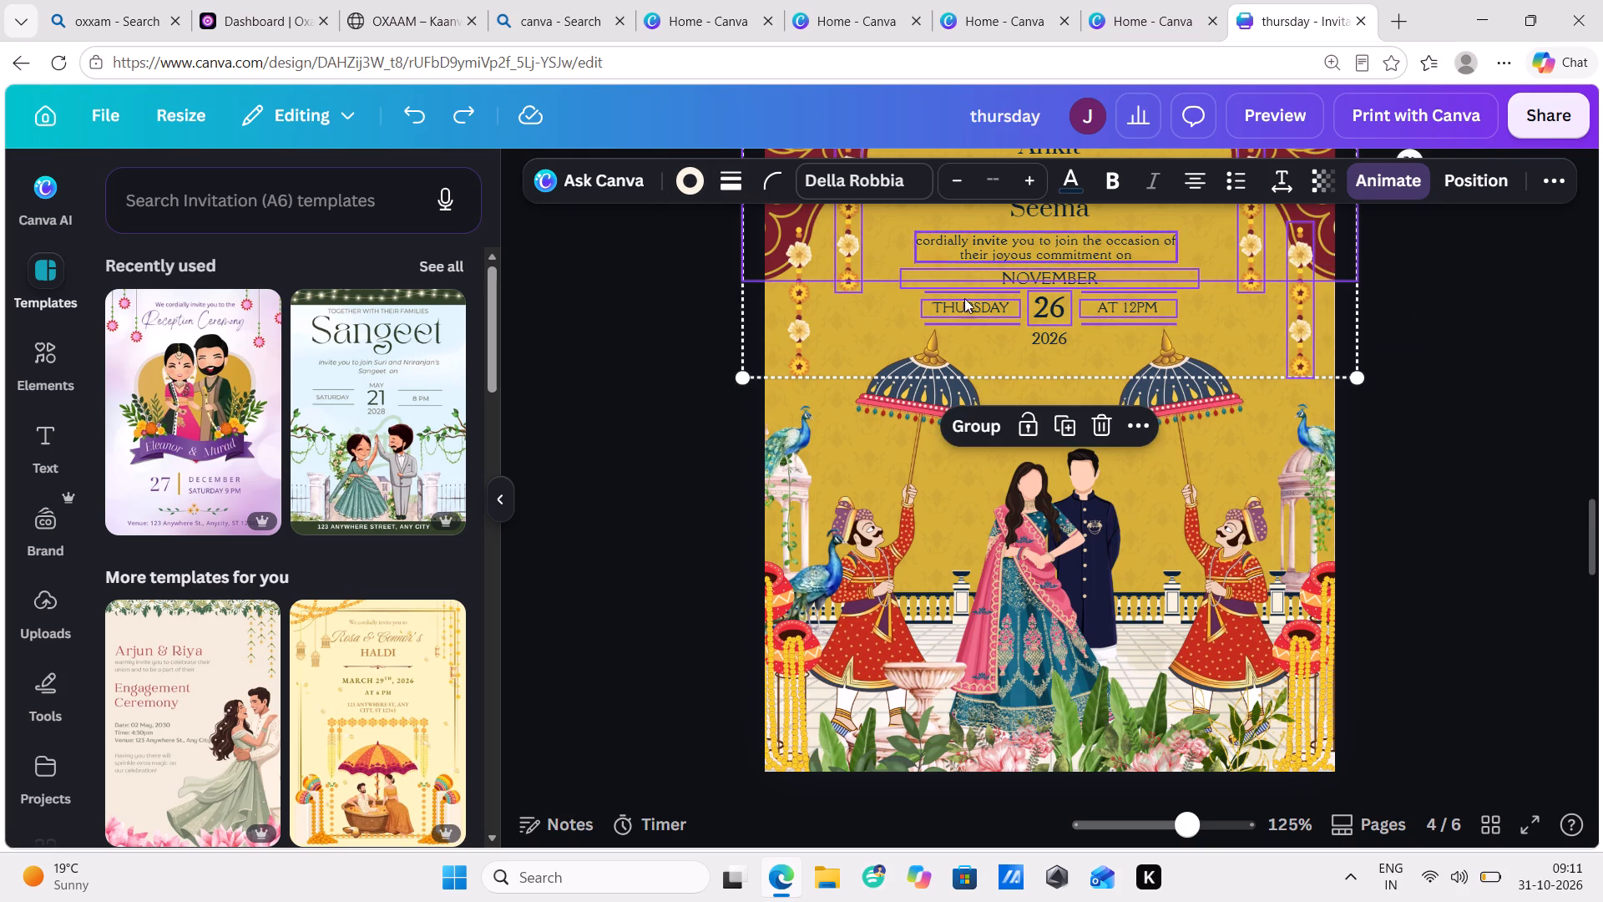
pyautogui.click(1029, 184)
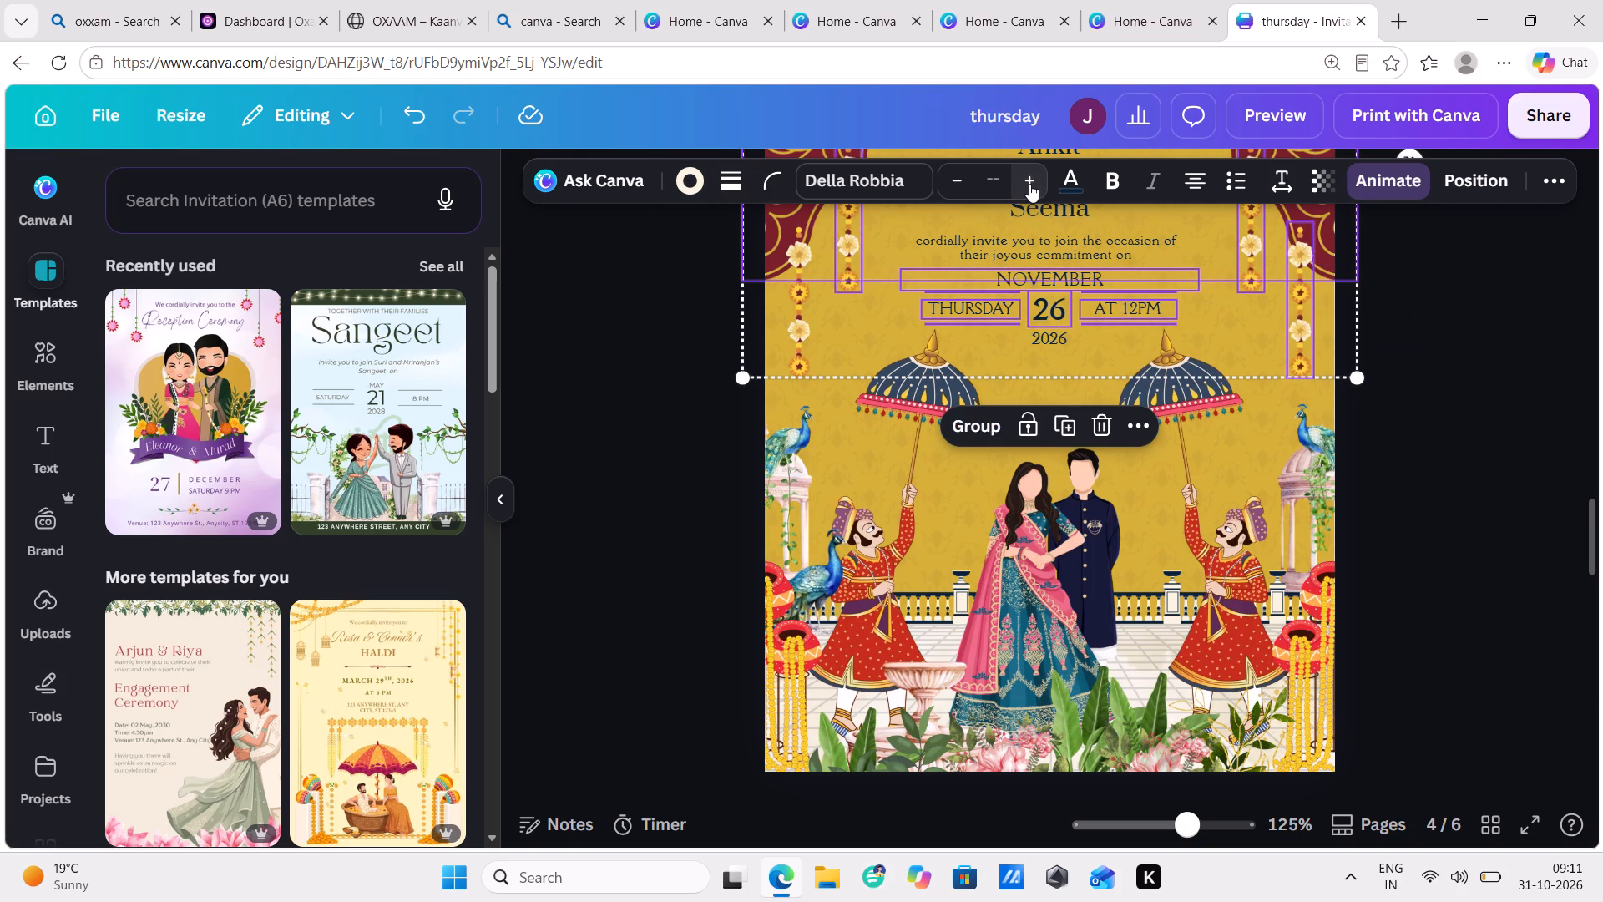
pyautogui.click(1476, 381)
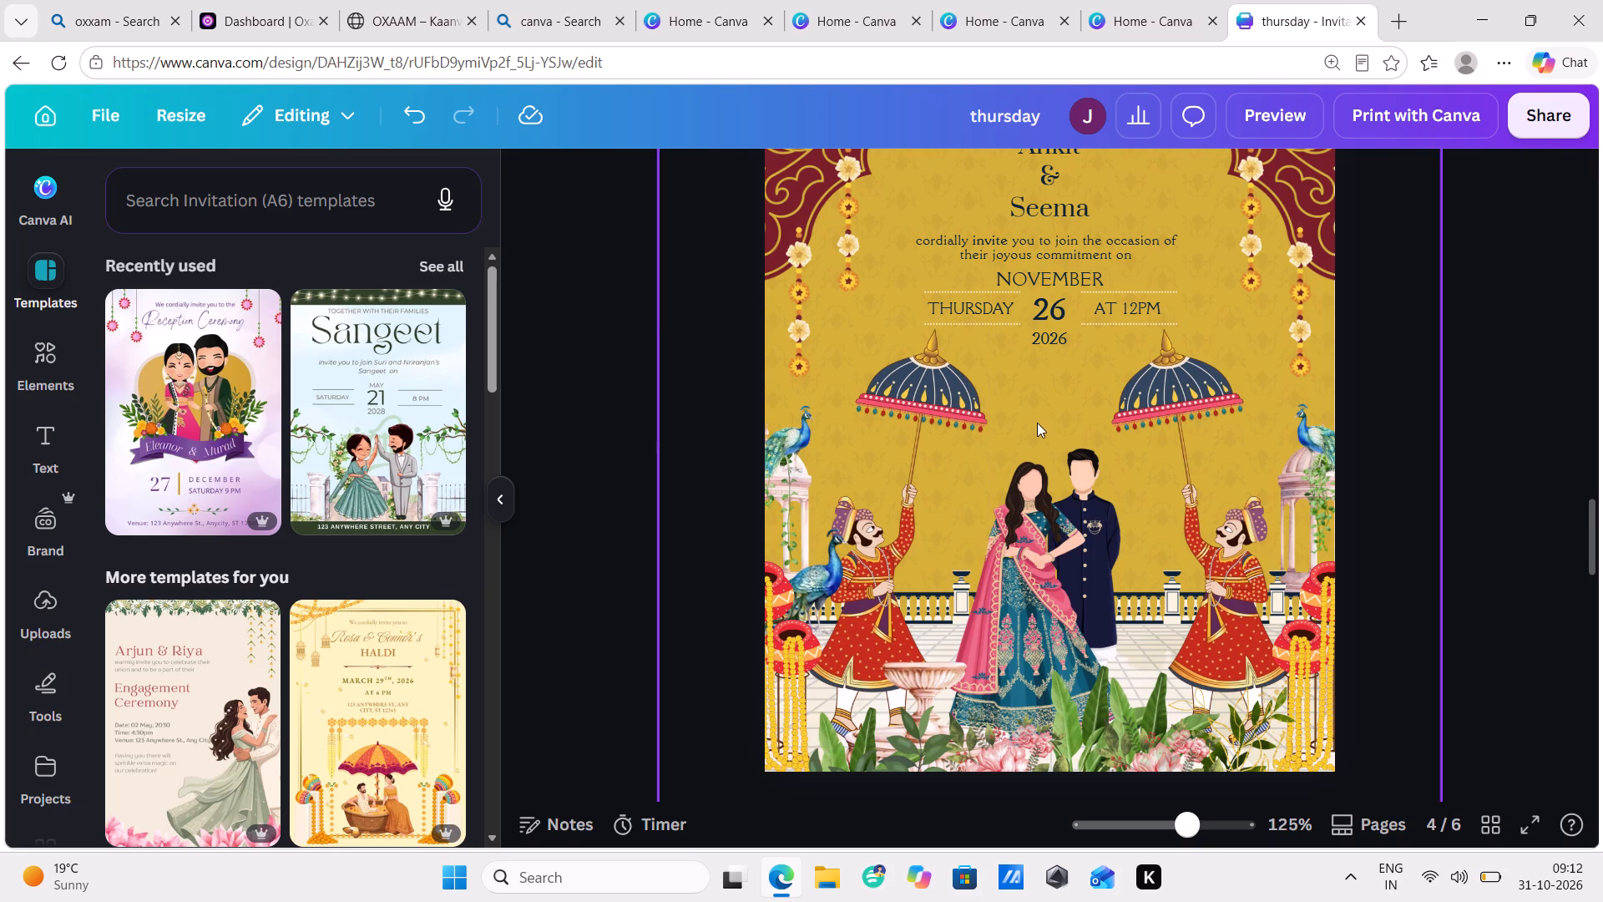
# Review the Sangeet and Reception Ceremony pages, checking the names, dates, times and venue.
pyautogui.scroll(-5, 1038, 428)
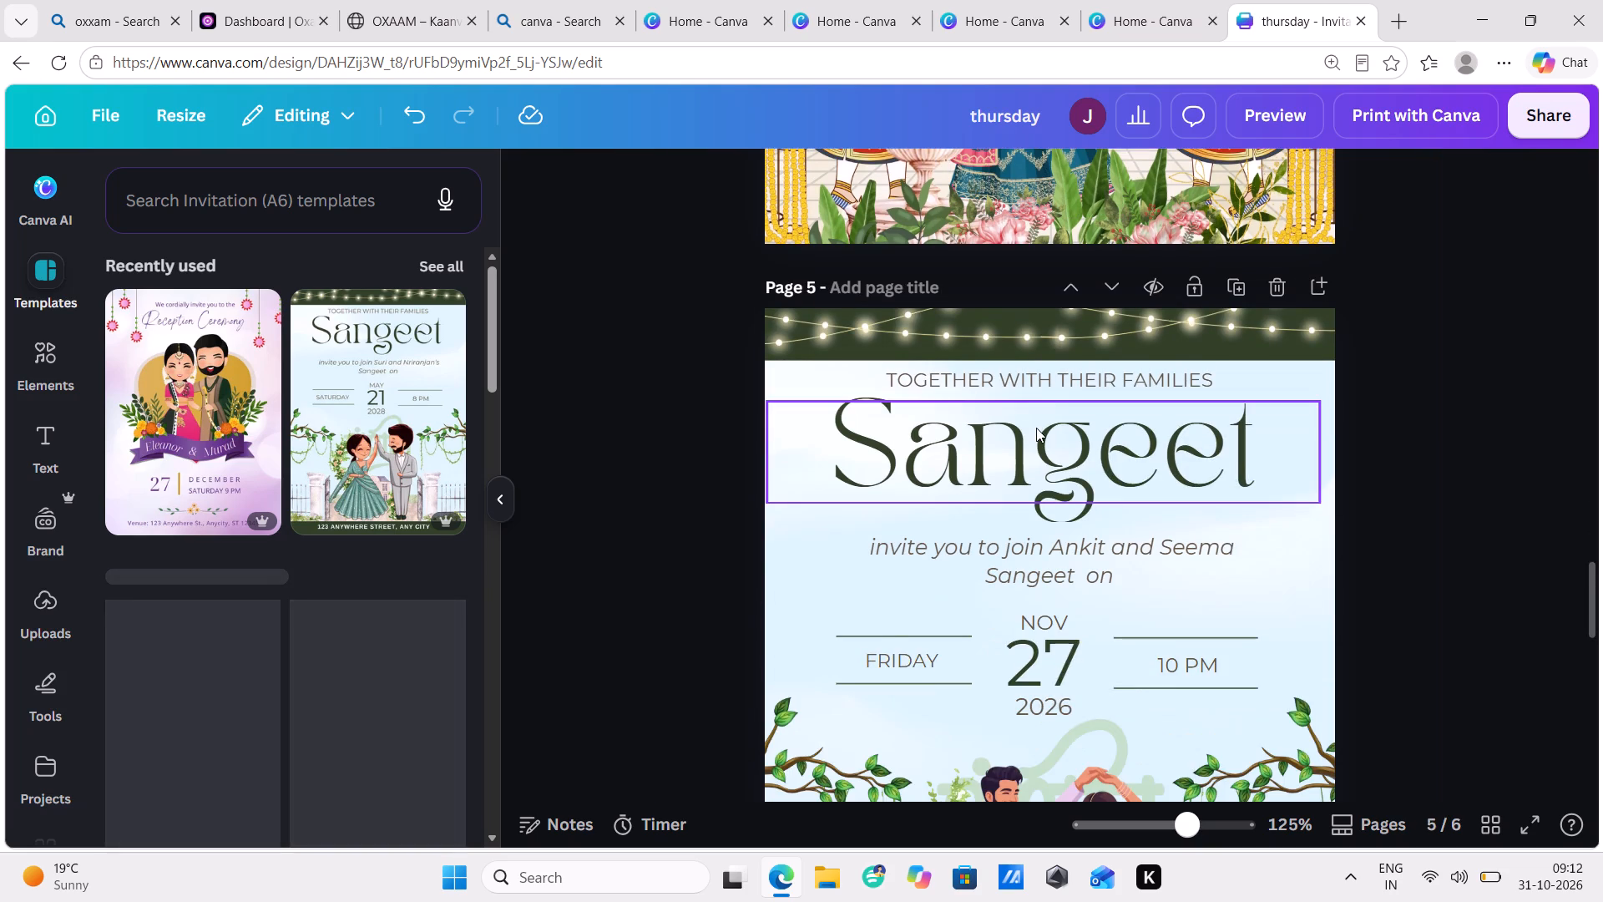
pyautogui.scroll(-5, 1036, 428)
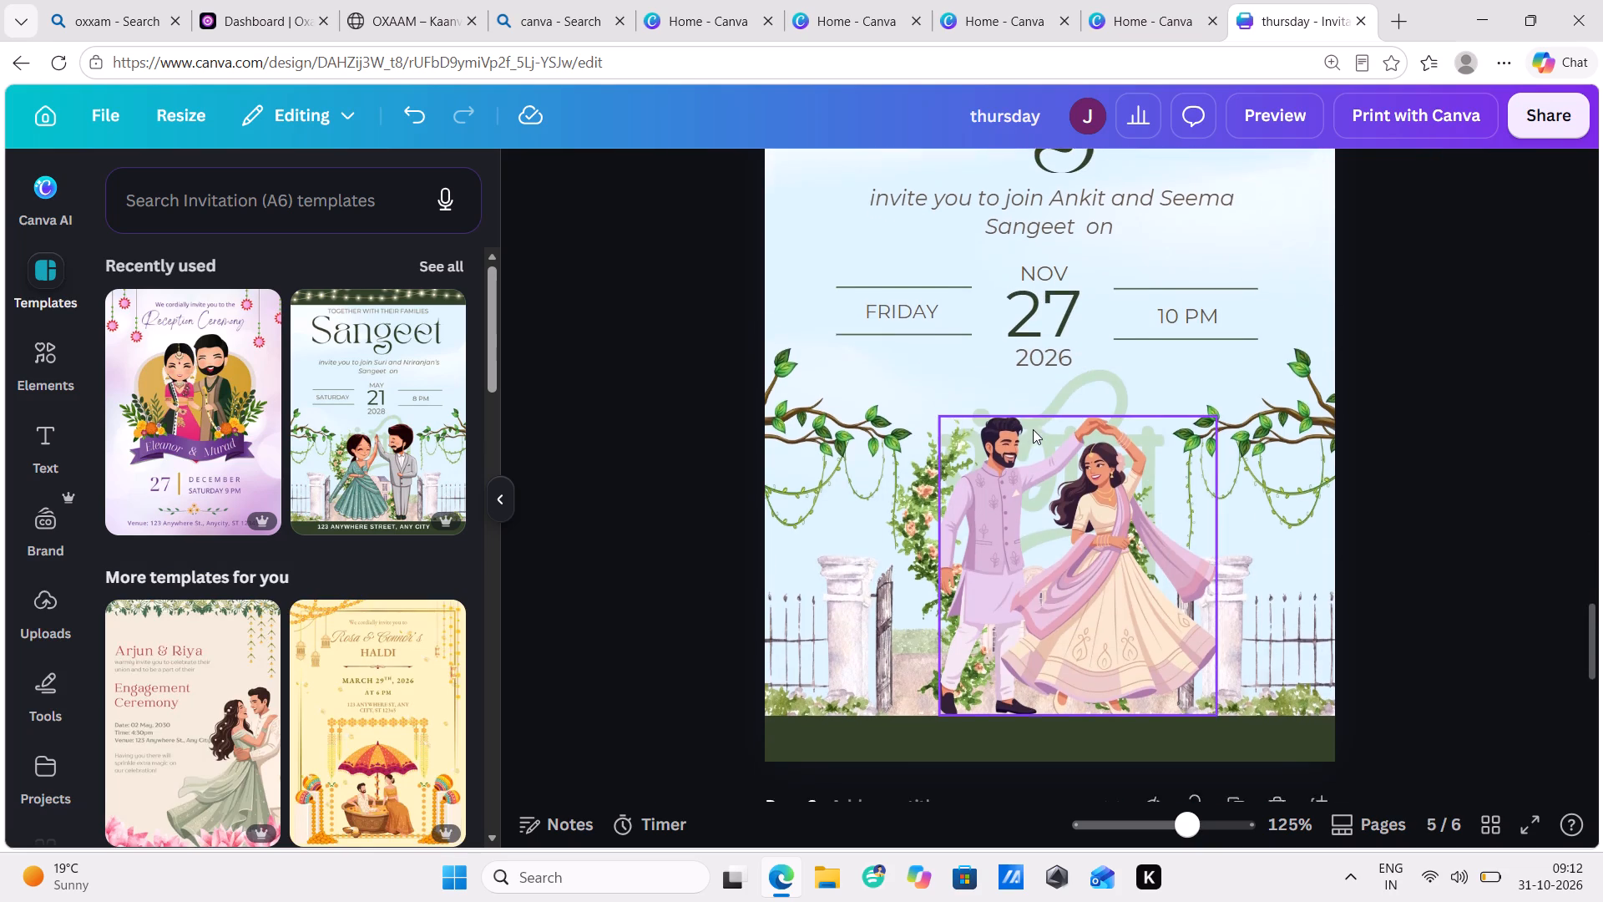
pyautogui.scroll(-2, 1033, 429)
pyautogui.scroll(5, 1033, 429)
pyautogui.scroll(-5, 1033, 429)
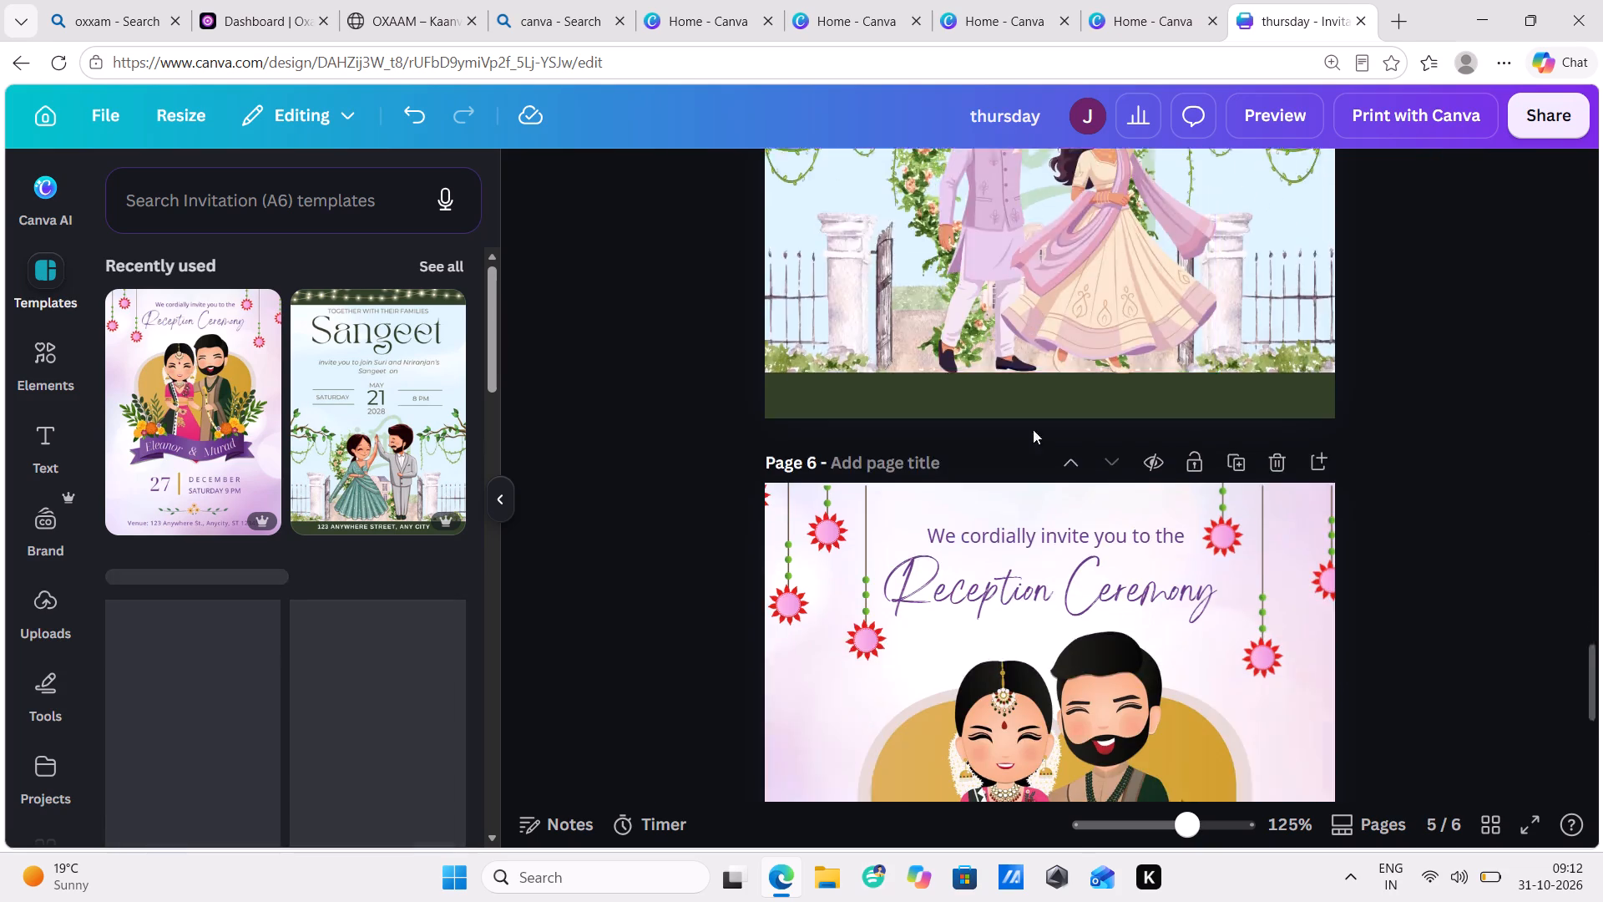
pyautogui.scroll(-1, 1033, 429)
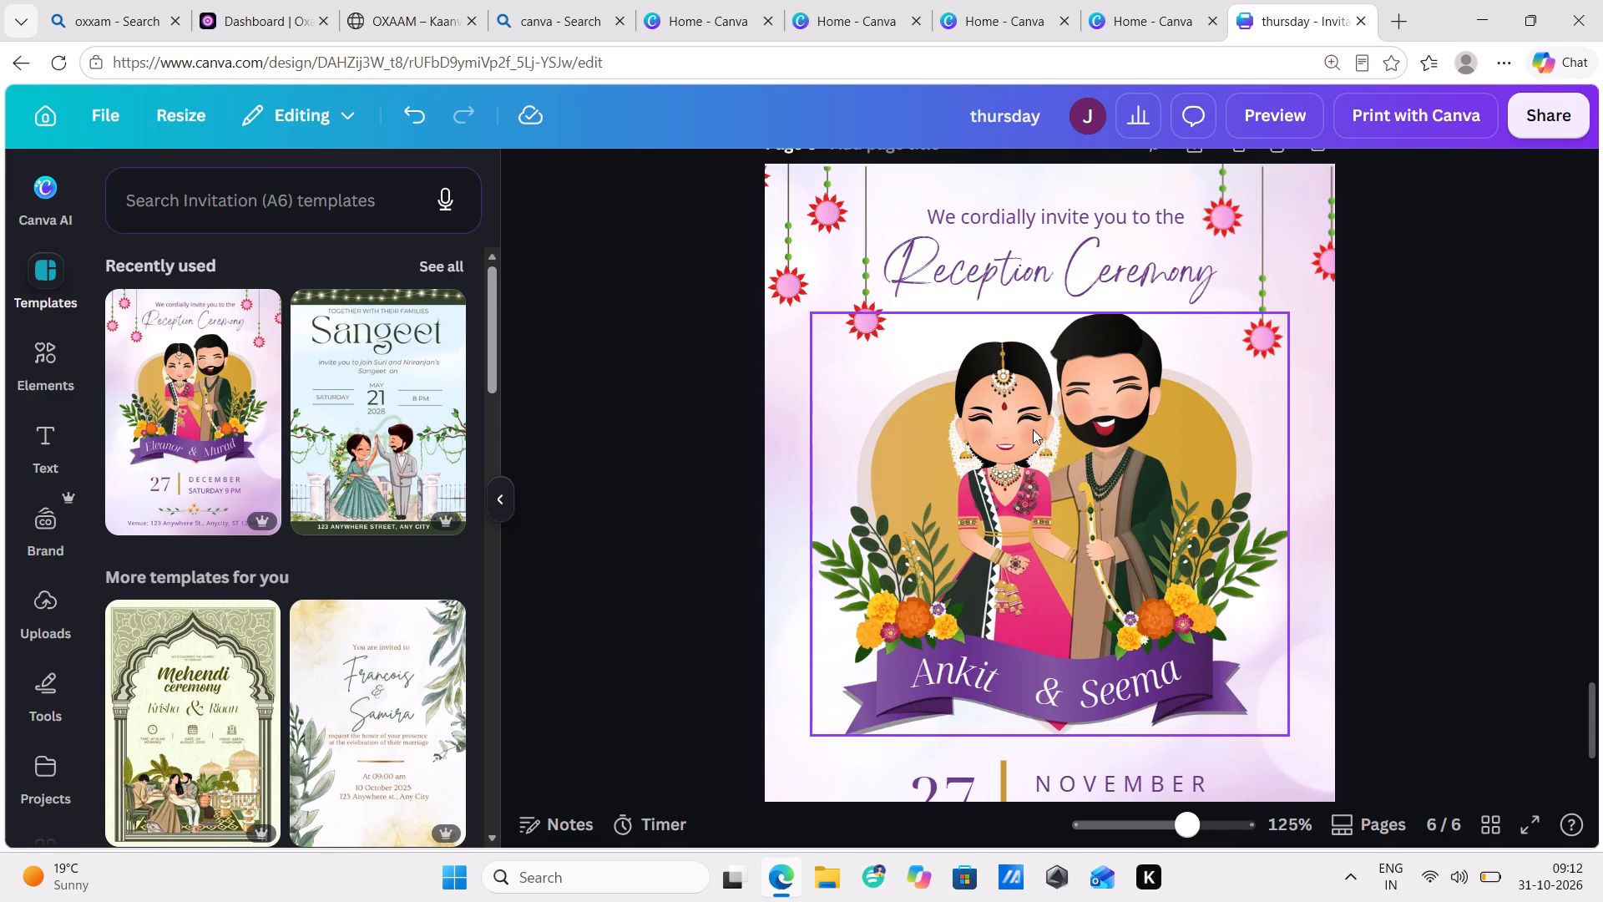
pyautogui.scroll(-4, 1033, 429)
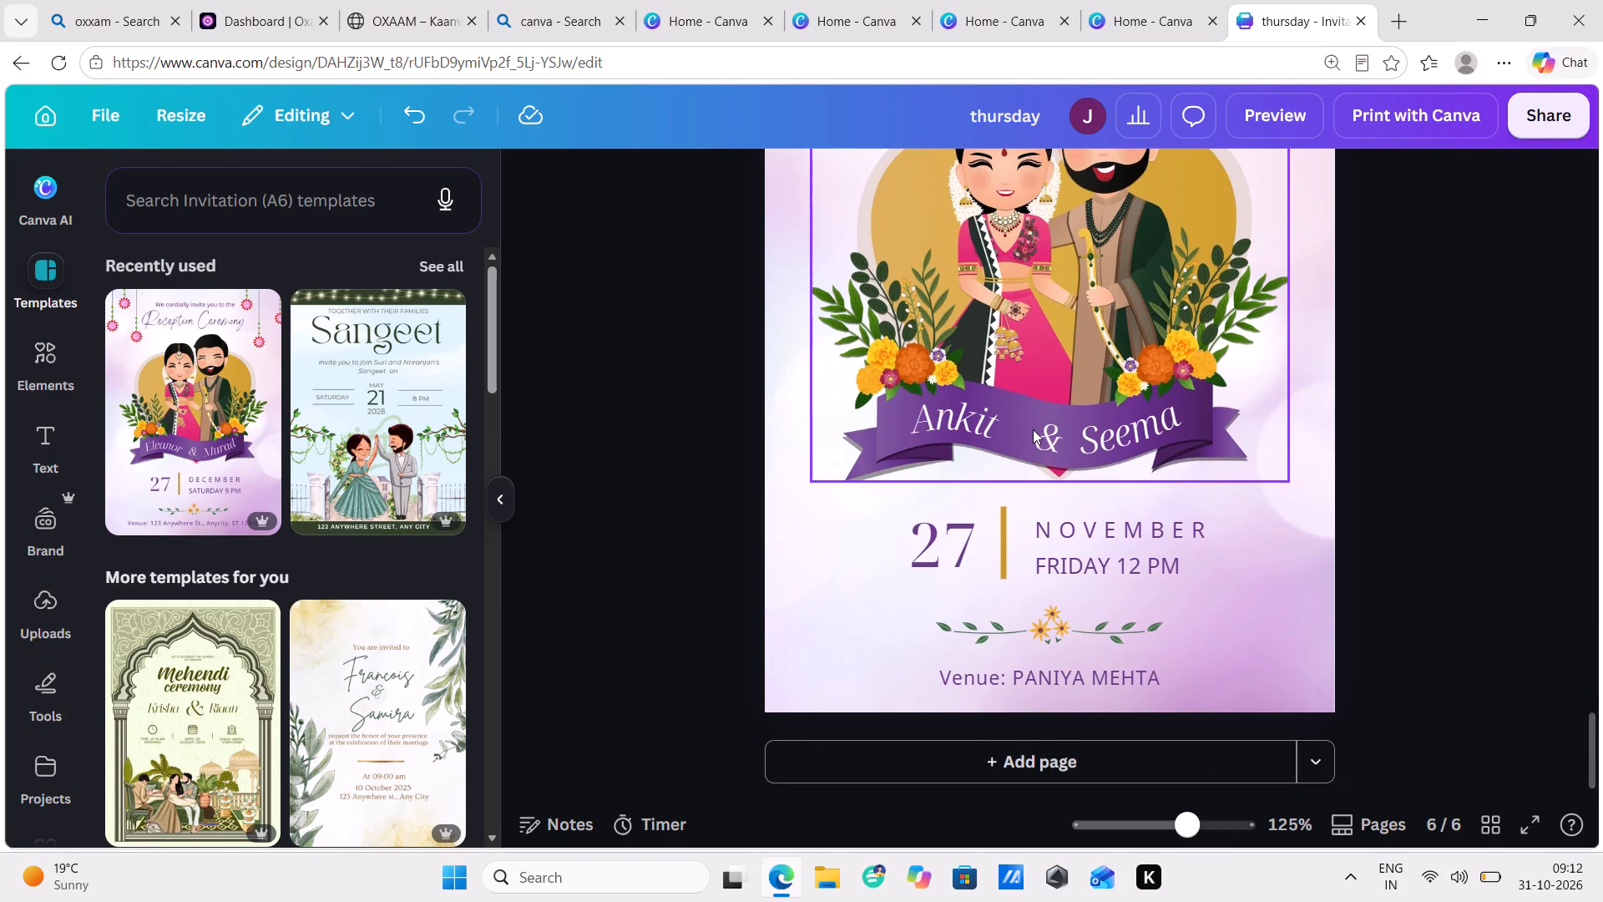
pyautogui.scroll(-7, 1033, 429)
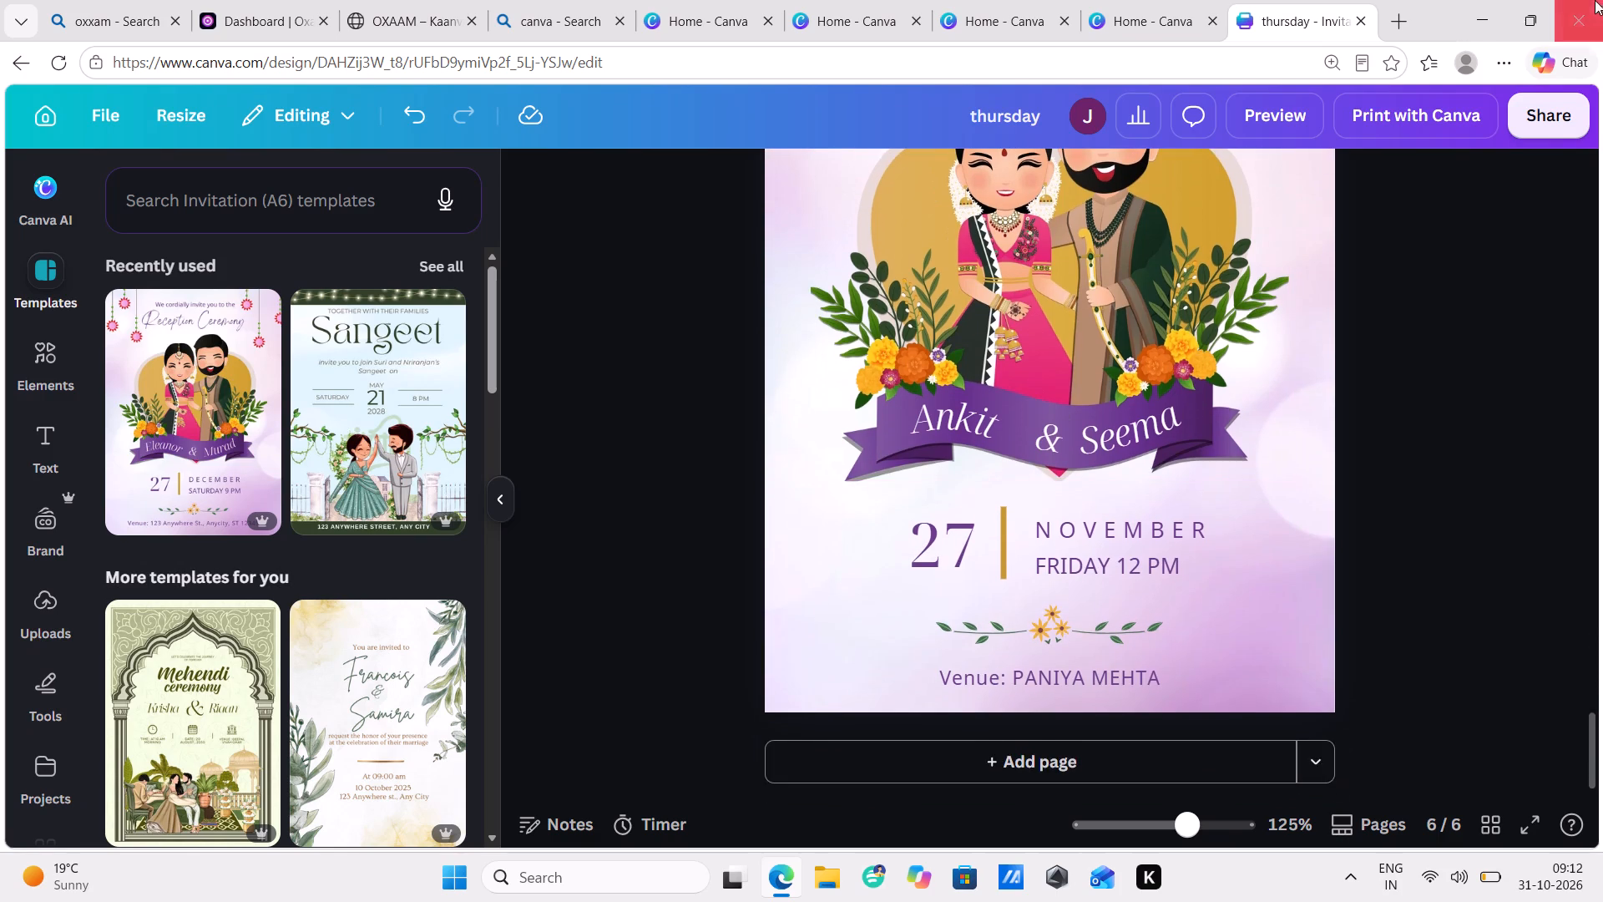
# Download all six pages as a single MP4 video with the quality set to 808 x 1139px.
pyautogui.click(1541, 121)
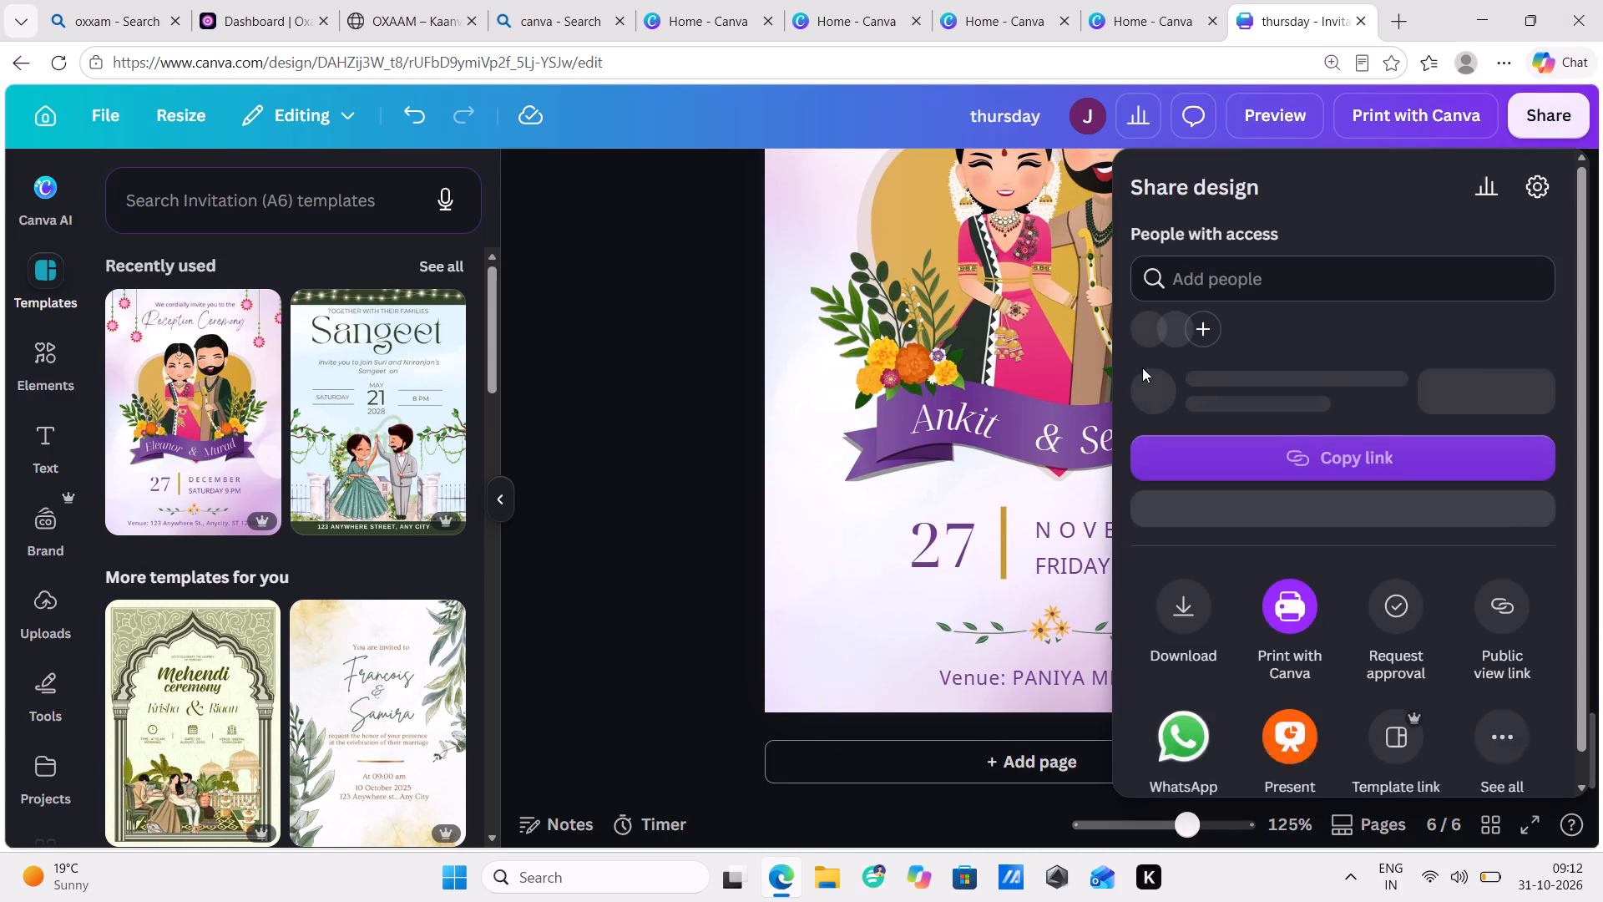
pyautogui.click(1179, 684)
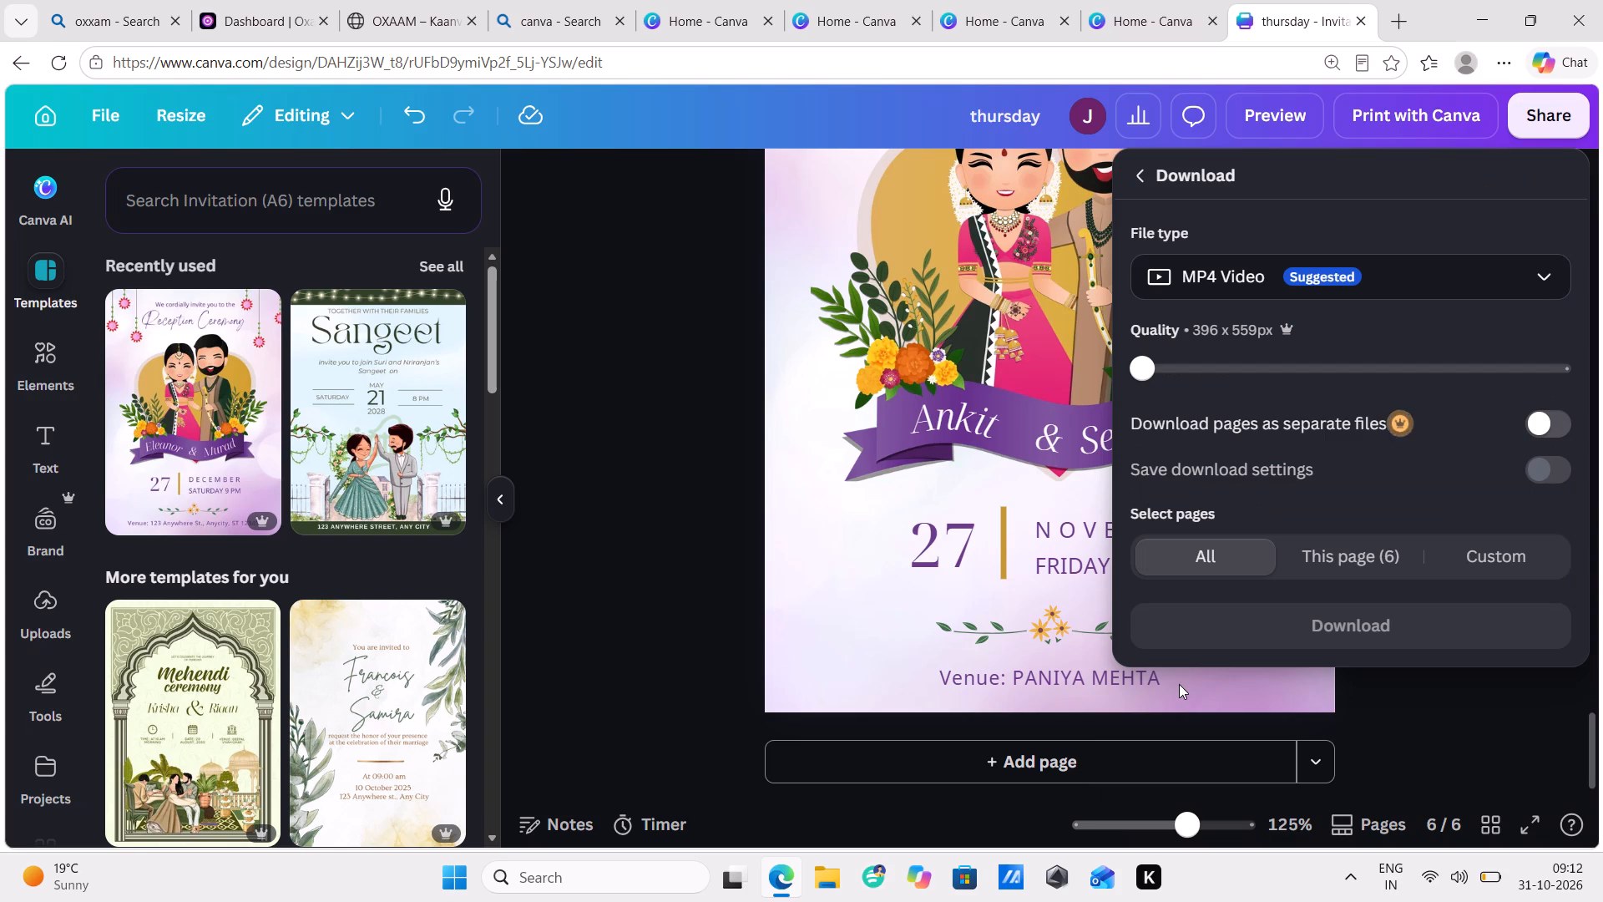
pyautogui.moveTo(1143, 368); pyautogui.dragTo(1278, 371)
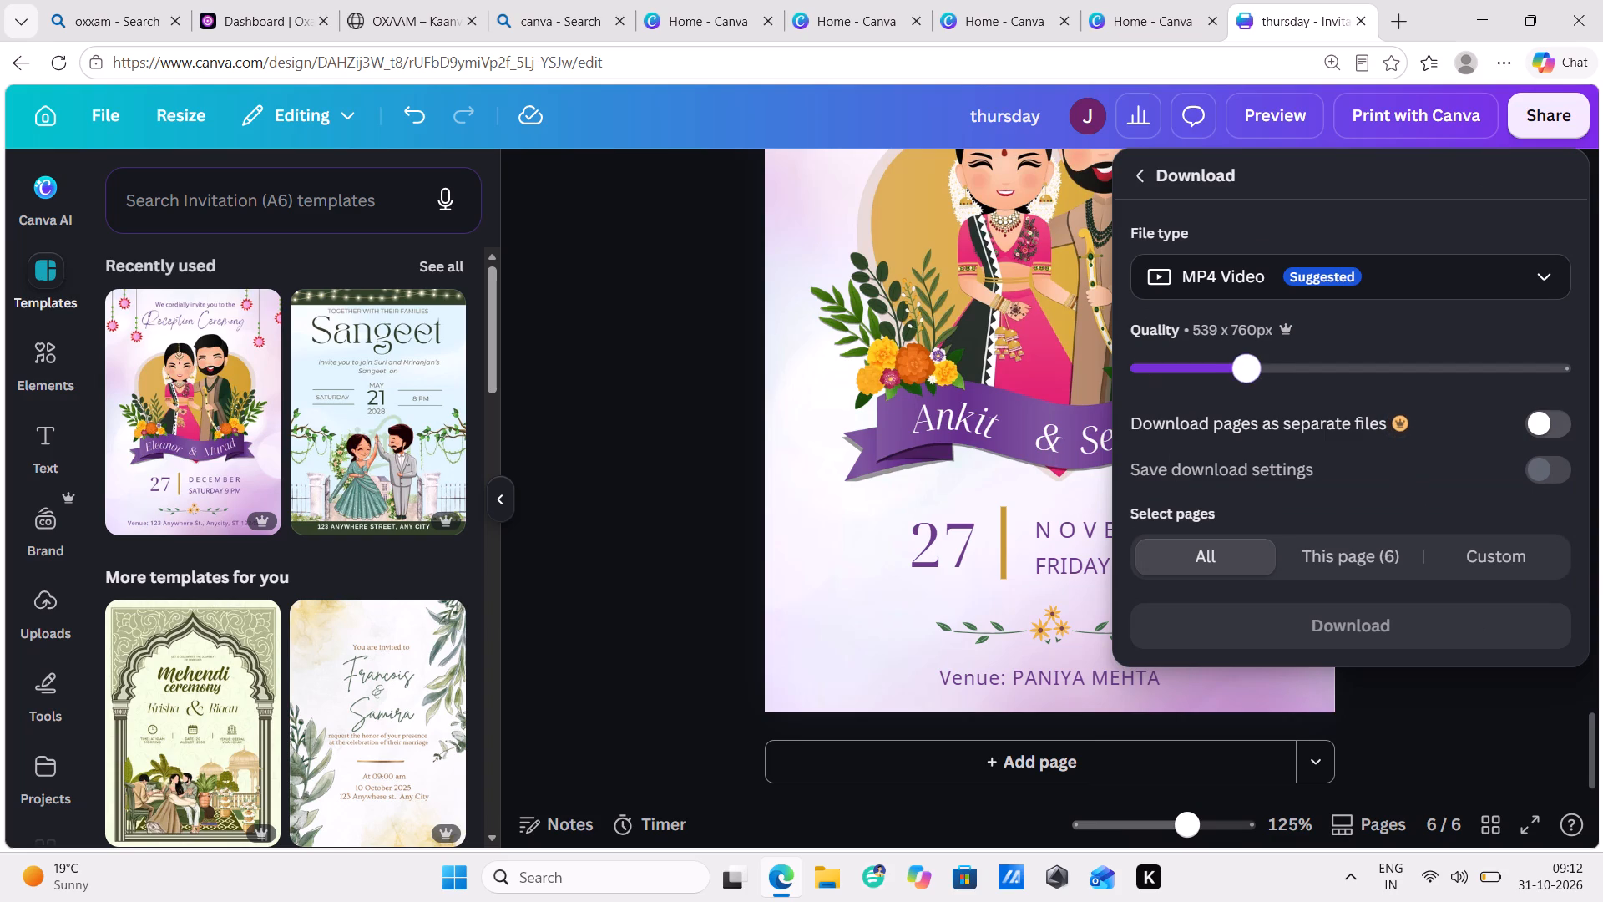
pyautogui.moveTo(1278, 371); pyautogui.dragTo(1339, 371)
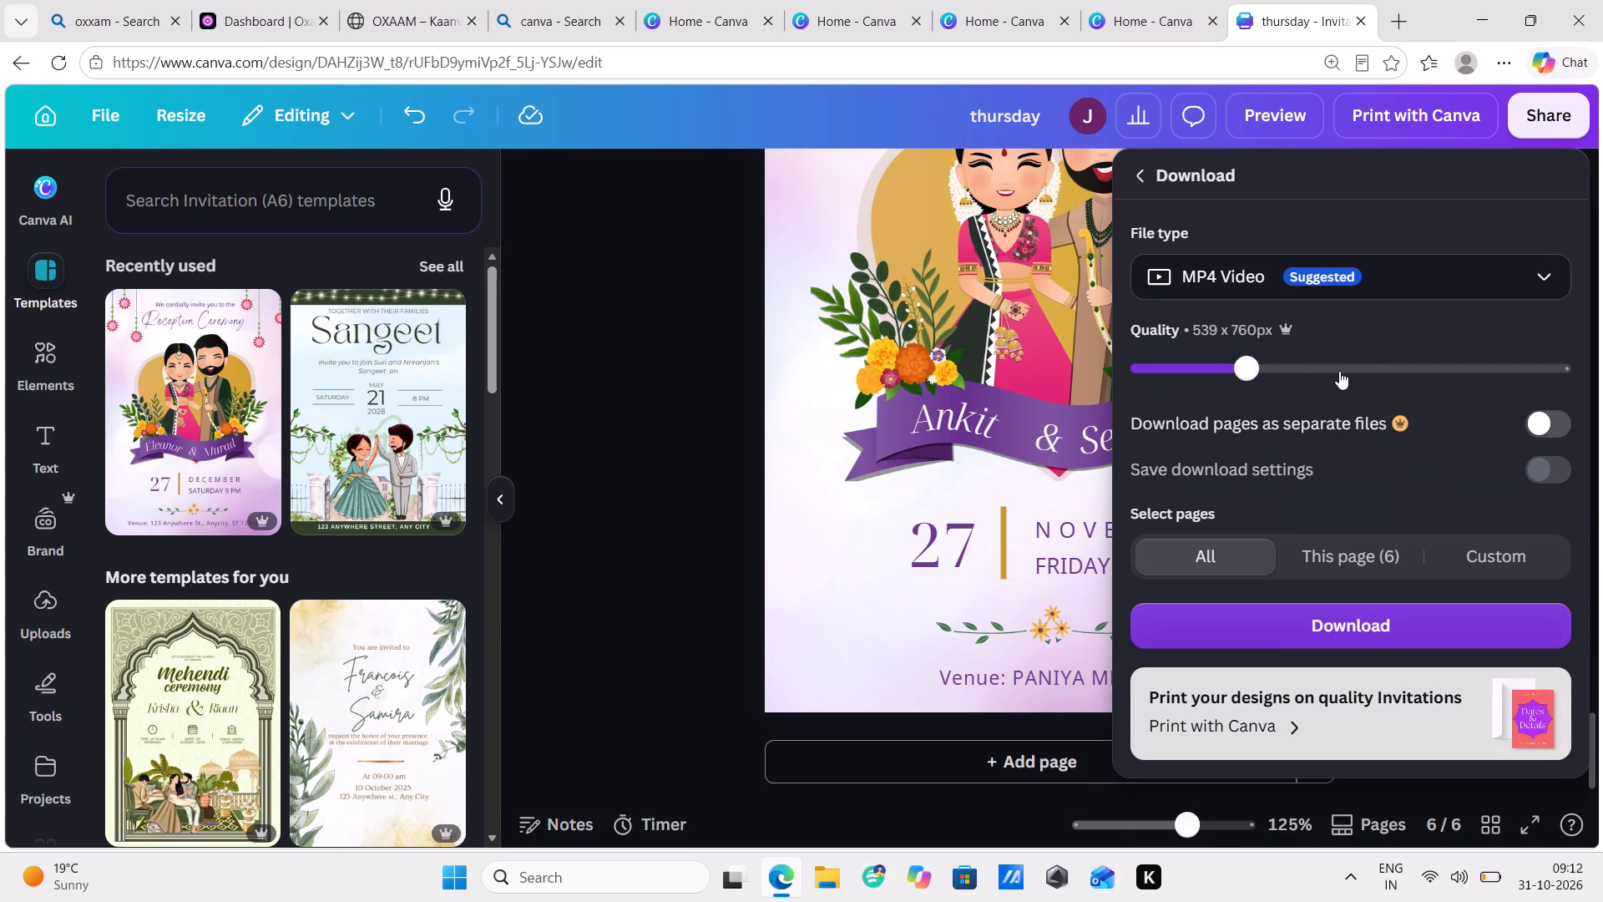
pyautogui.moveTo(1339, 371); pyautogui.dragTo(1382, 363)
pyautogui.moveTo(1247, 366); pyautogui.dragTo(1322, 369)
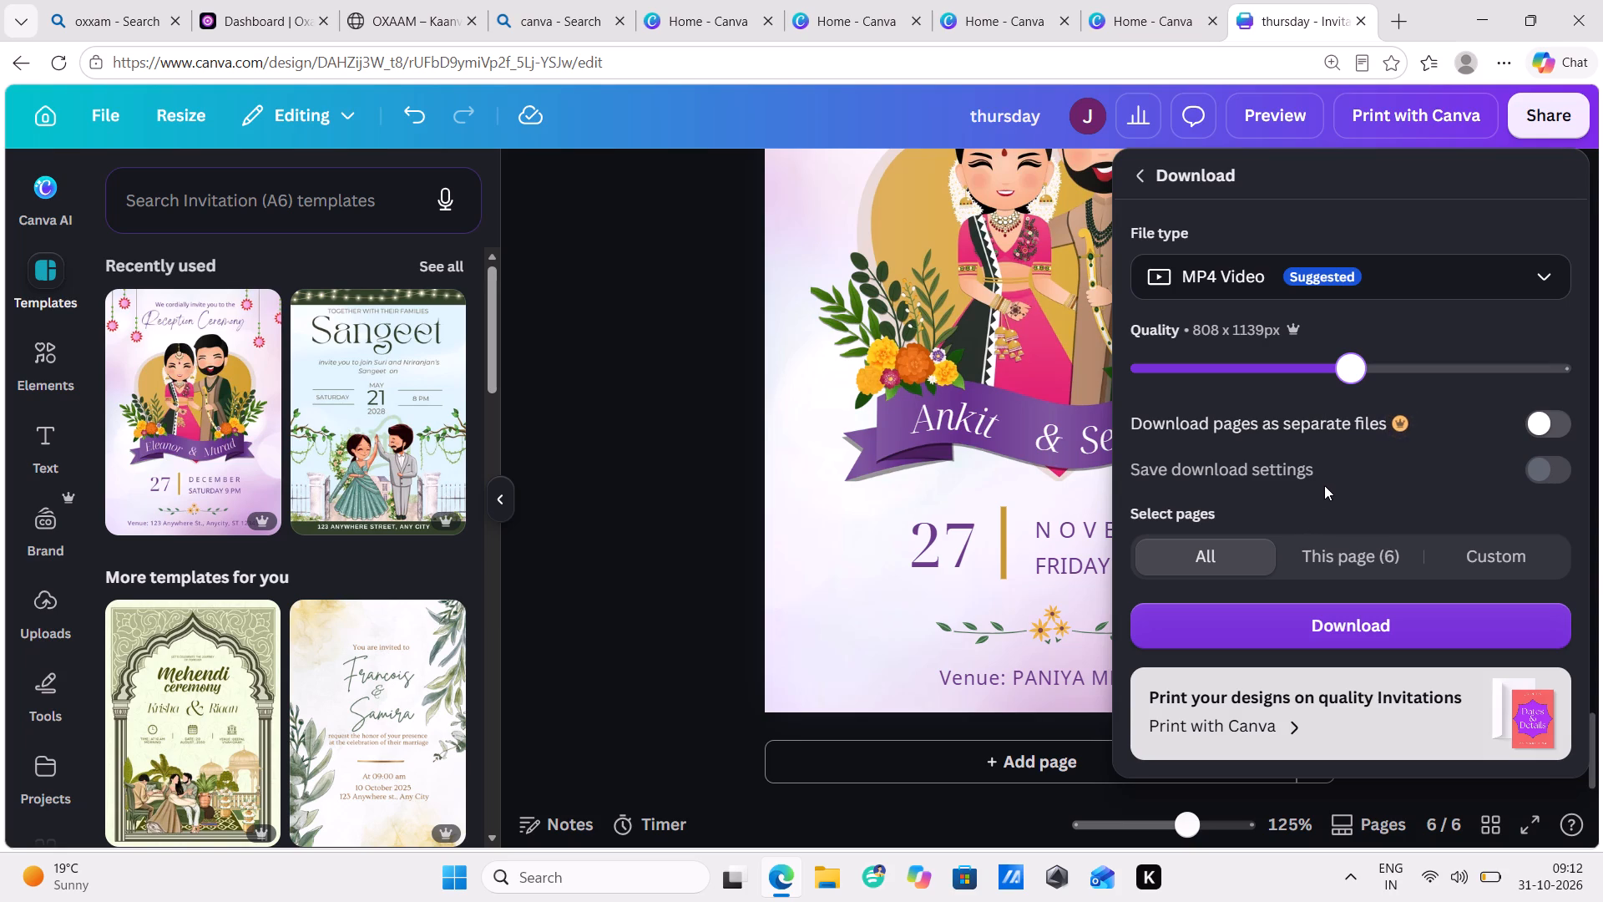
pyautogui.click(1551, 433)
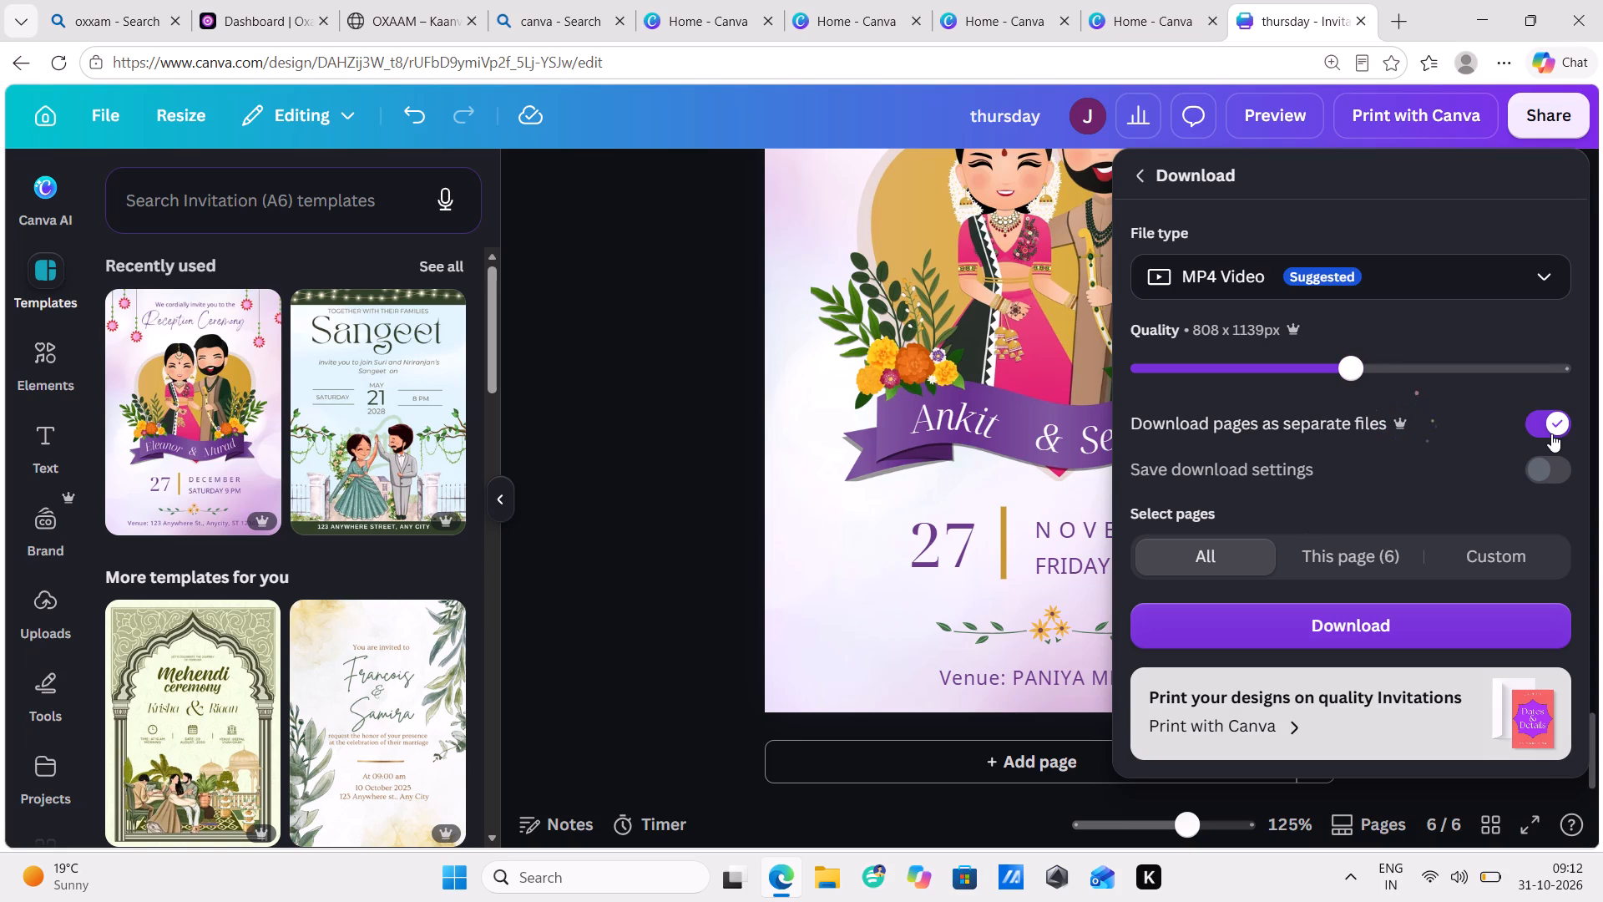
pyautogui.click(1551, 433)
pyautogui.scroll(-5, 1341, 528)
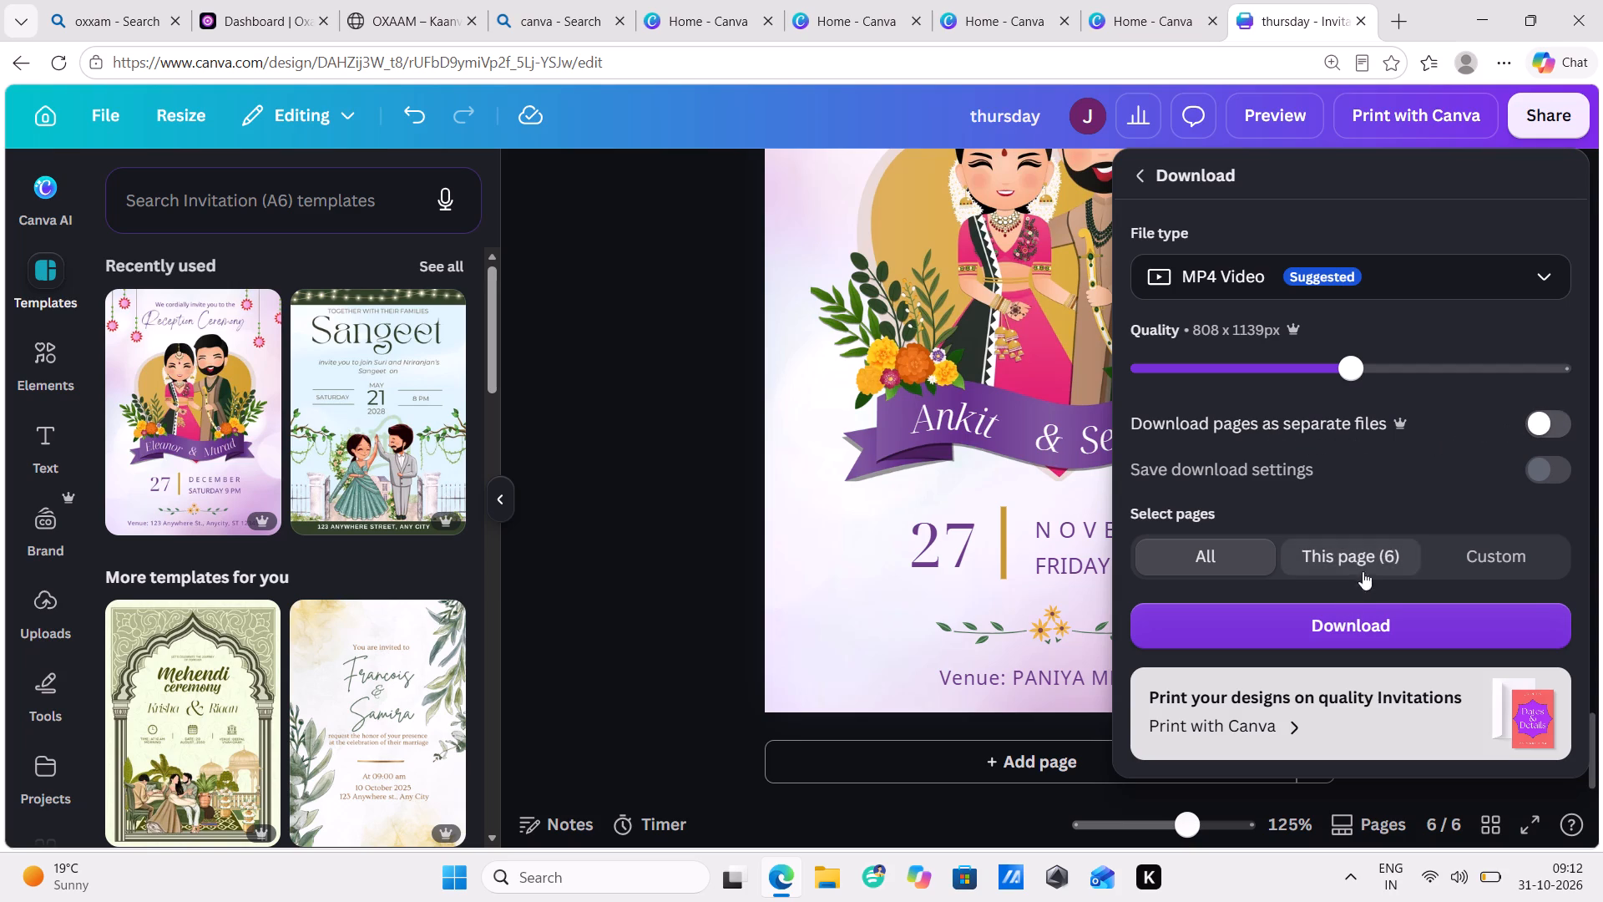
pyautogui.click(1384, 631)
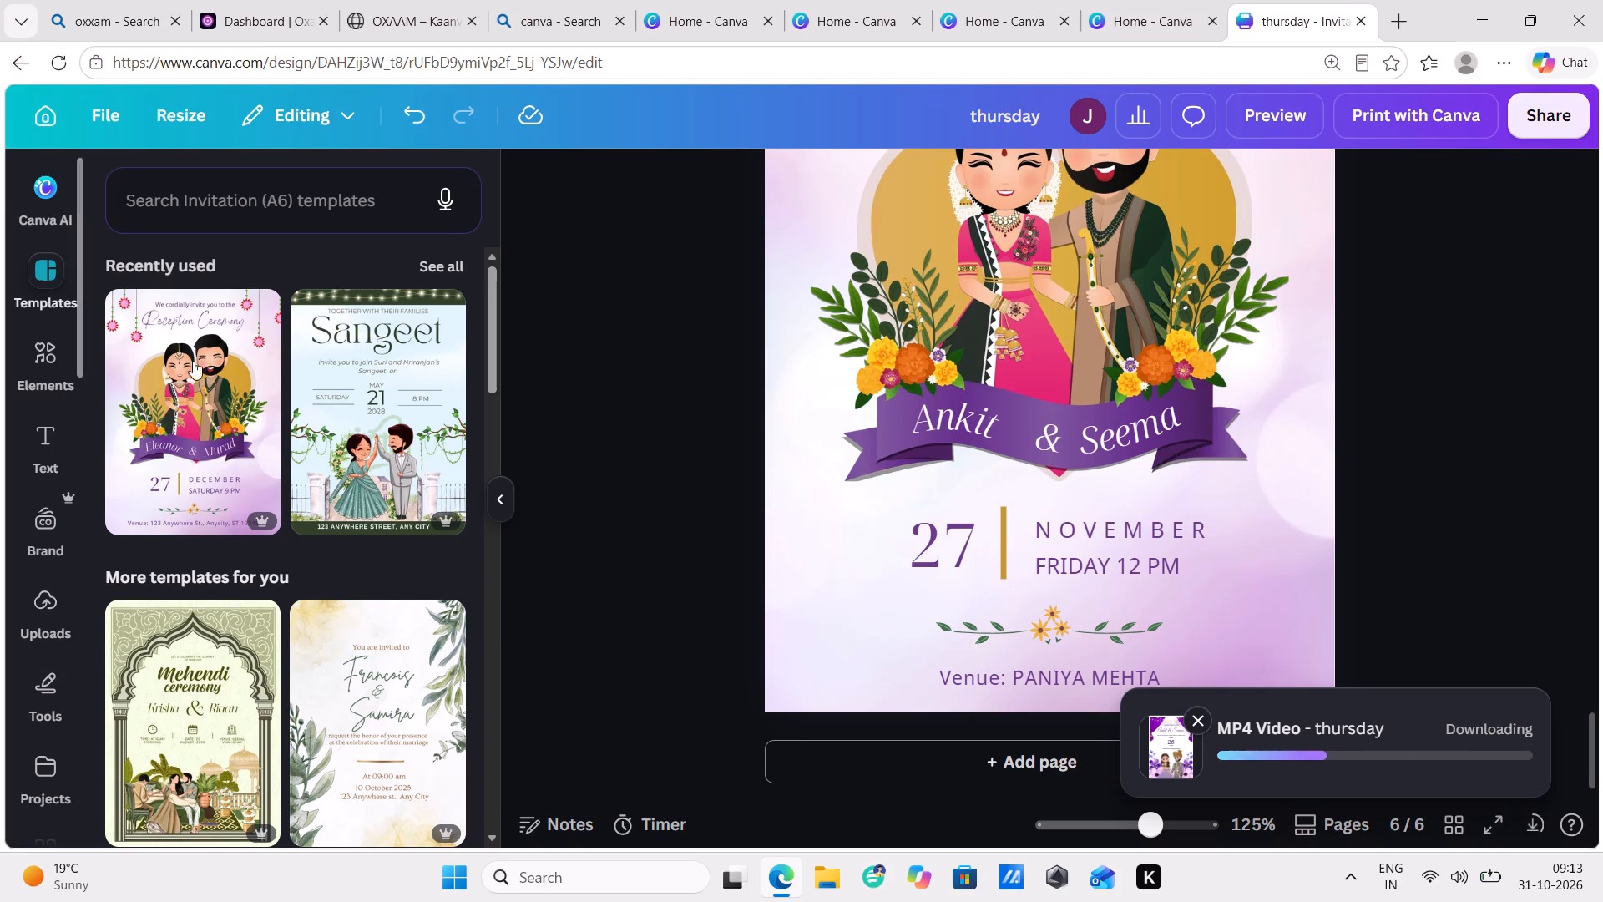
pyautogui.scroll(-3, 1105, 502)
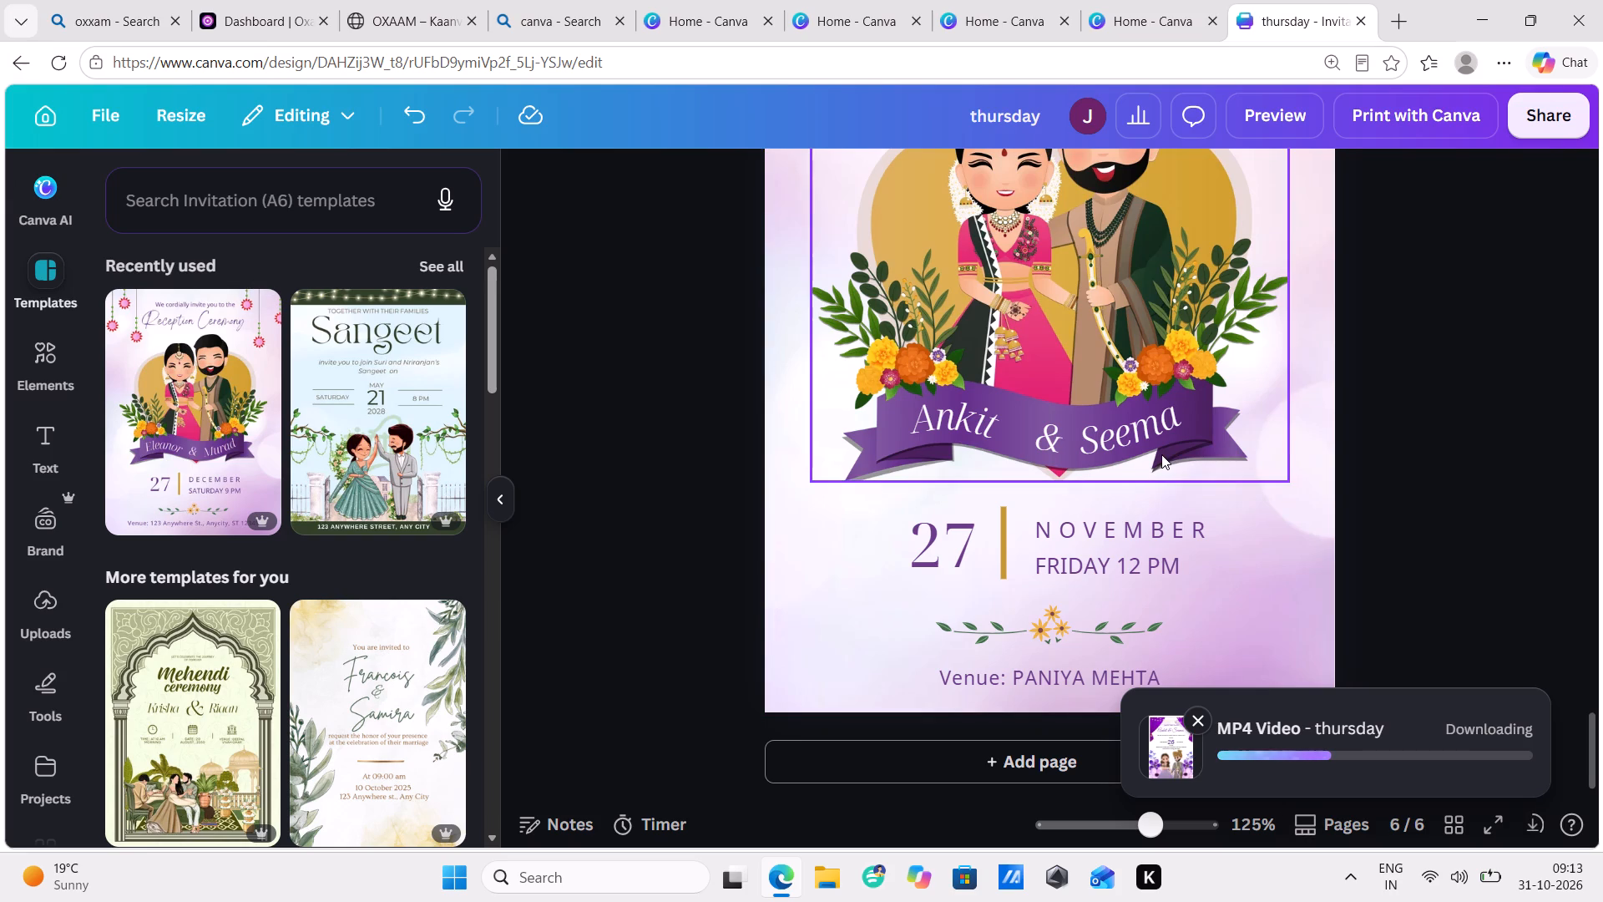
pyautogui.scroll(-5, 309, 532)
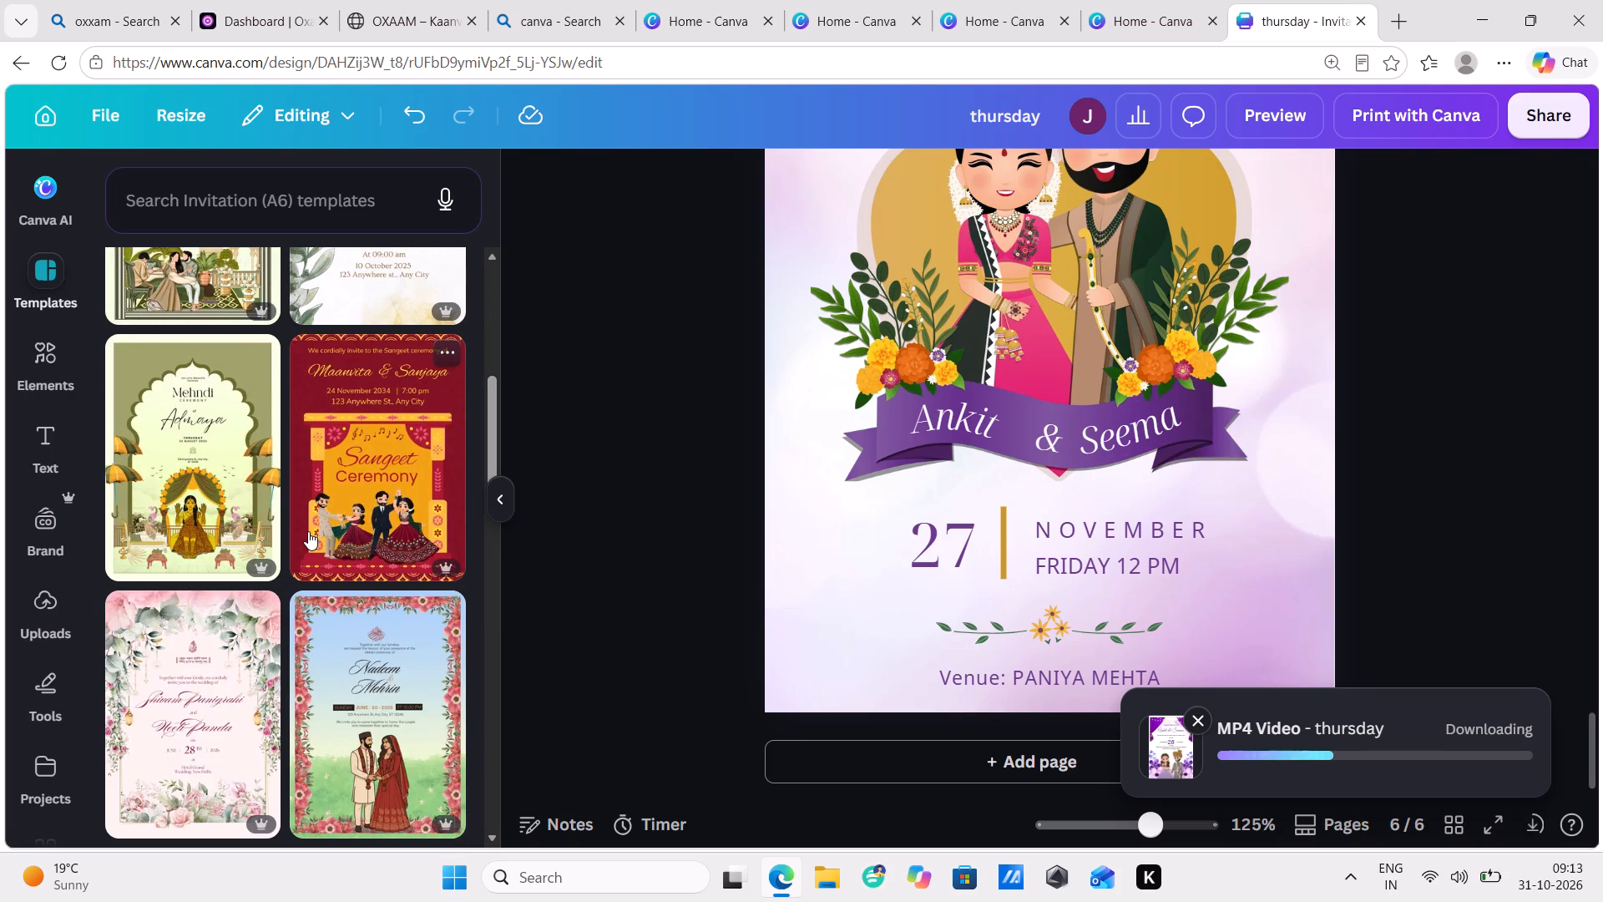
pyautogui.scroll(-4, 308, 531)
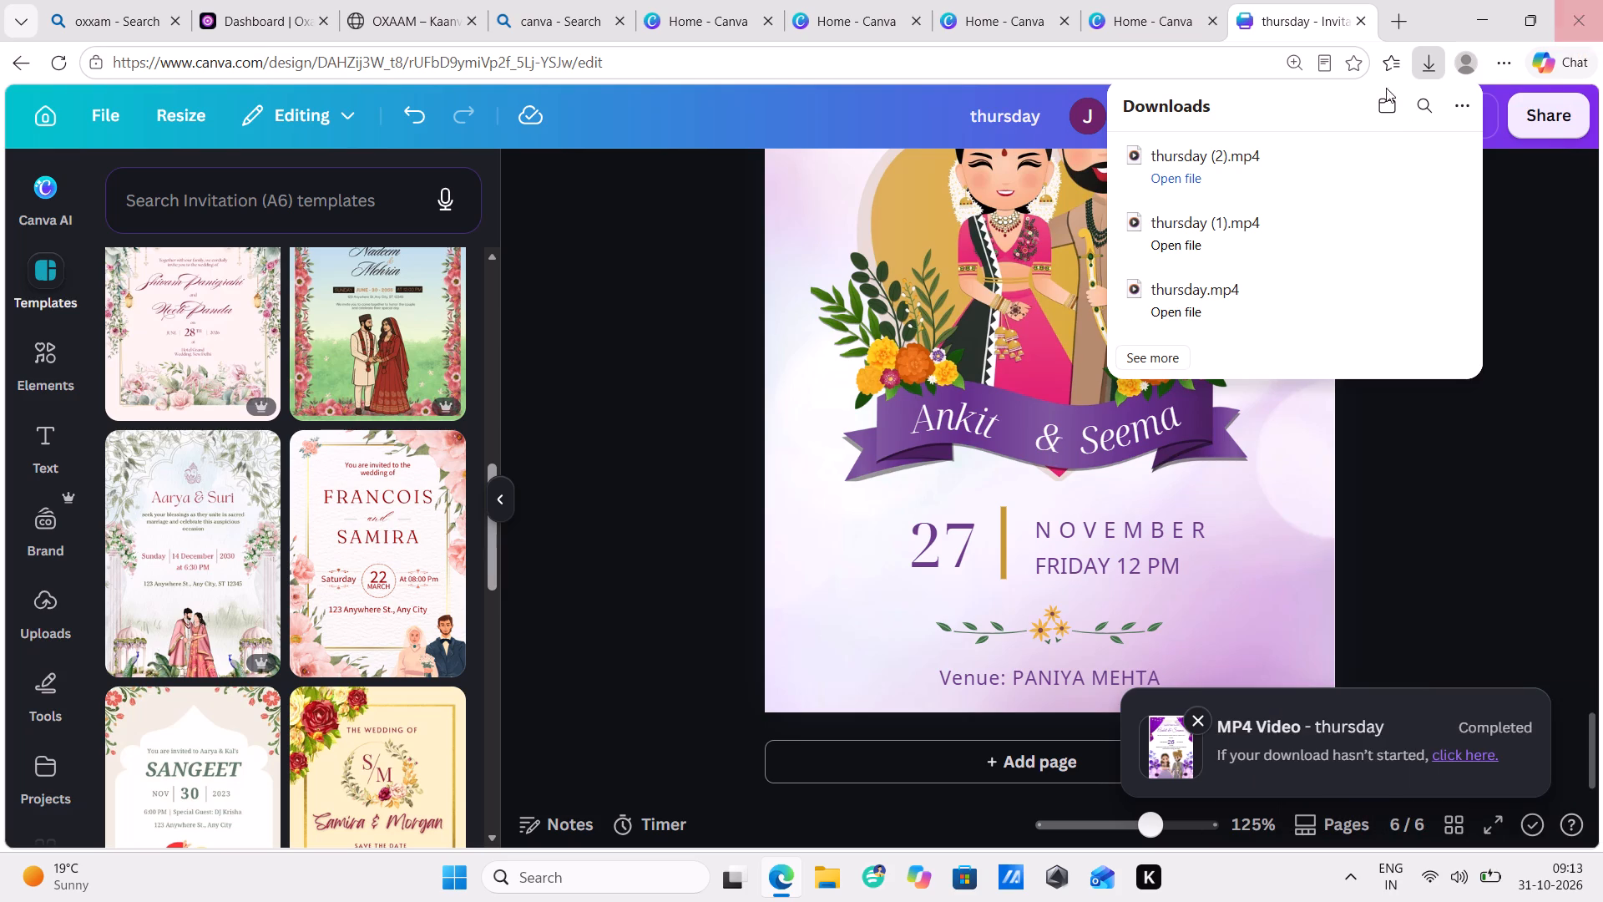
pyautogui.click(1565, 24)
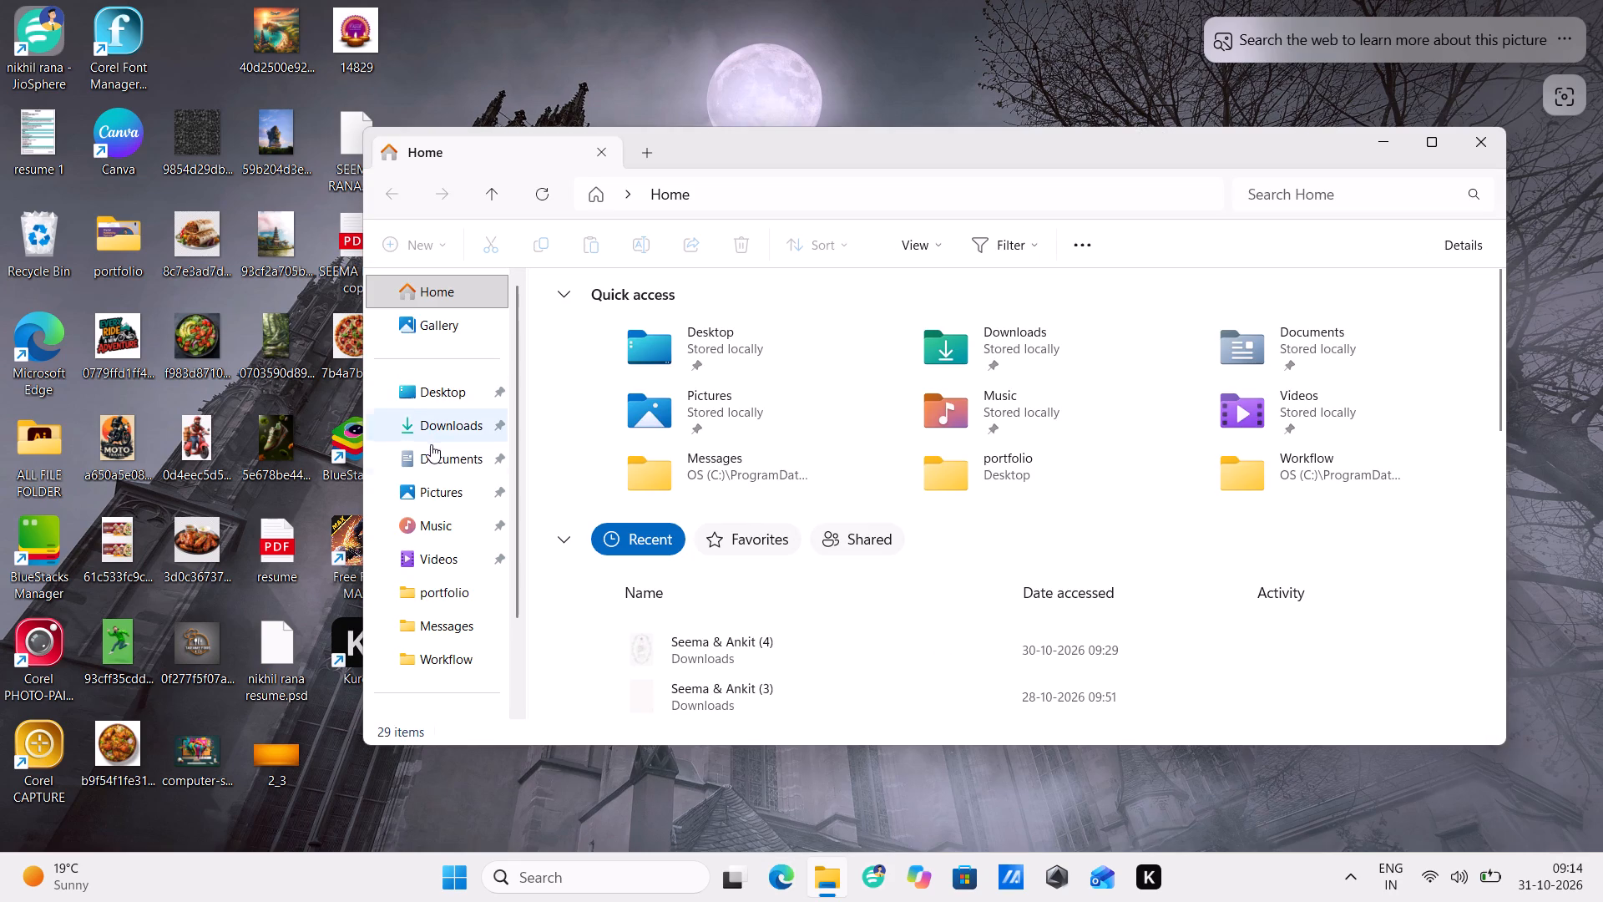
pyautogui.click(434, 416)
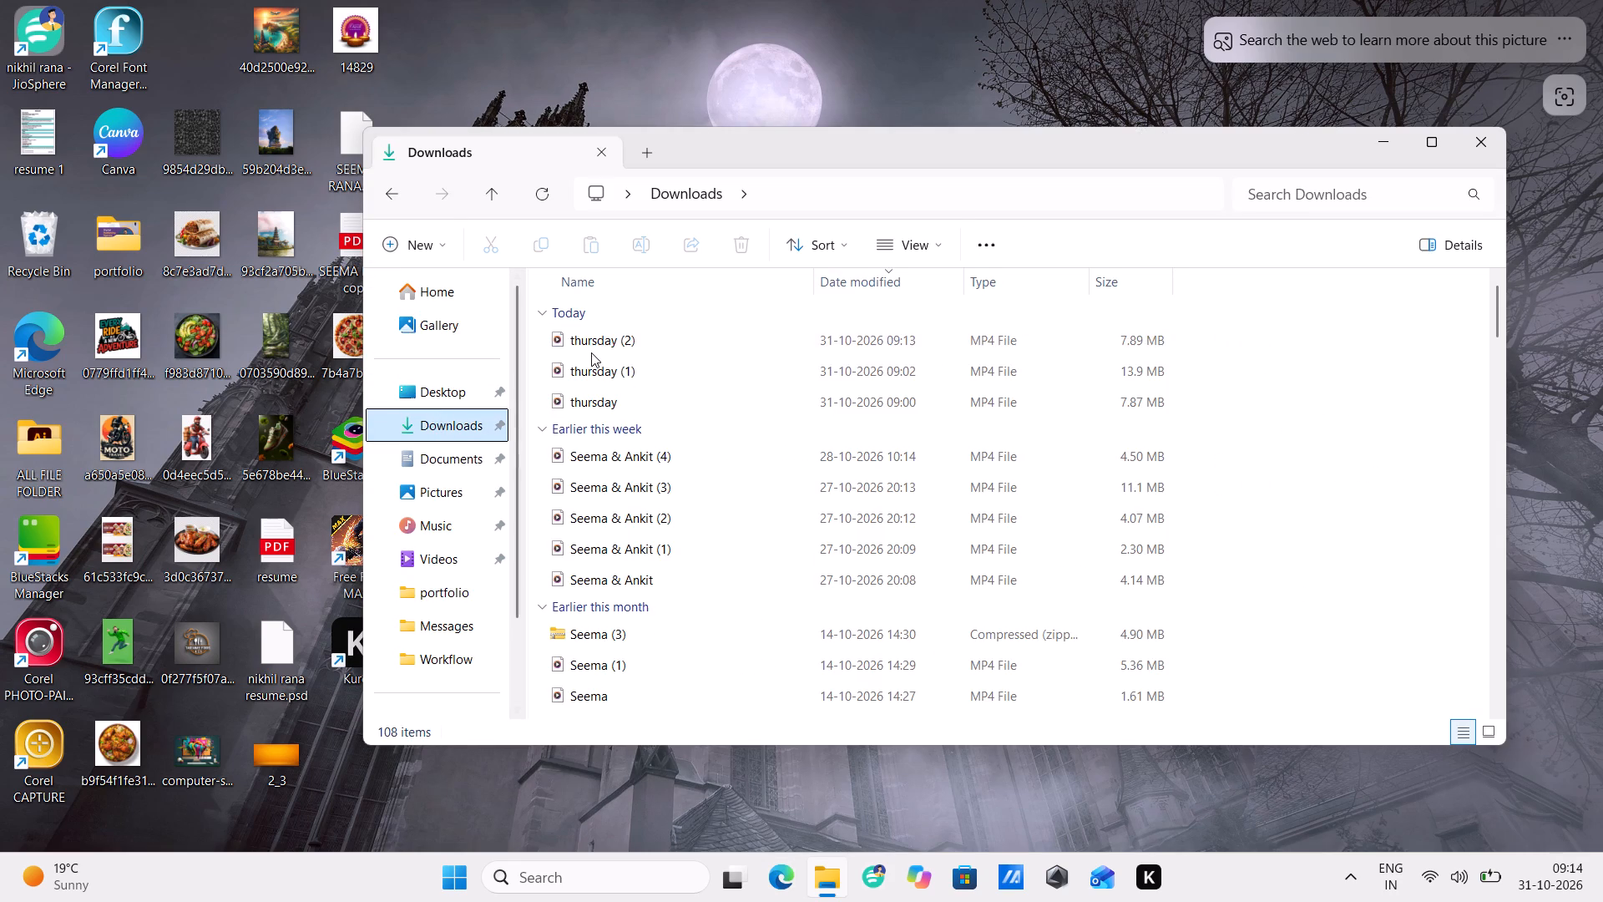
pyautogui.doubleClick(599, 339)
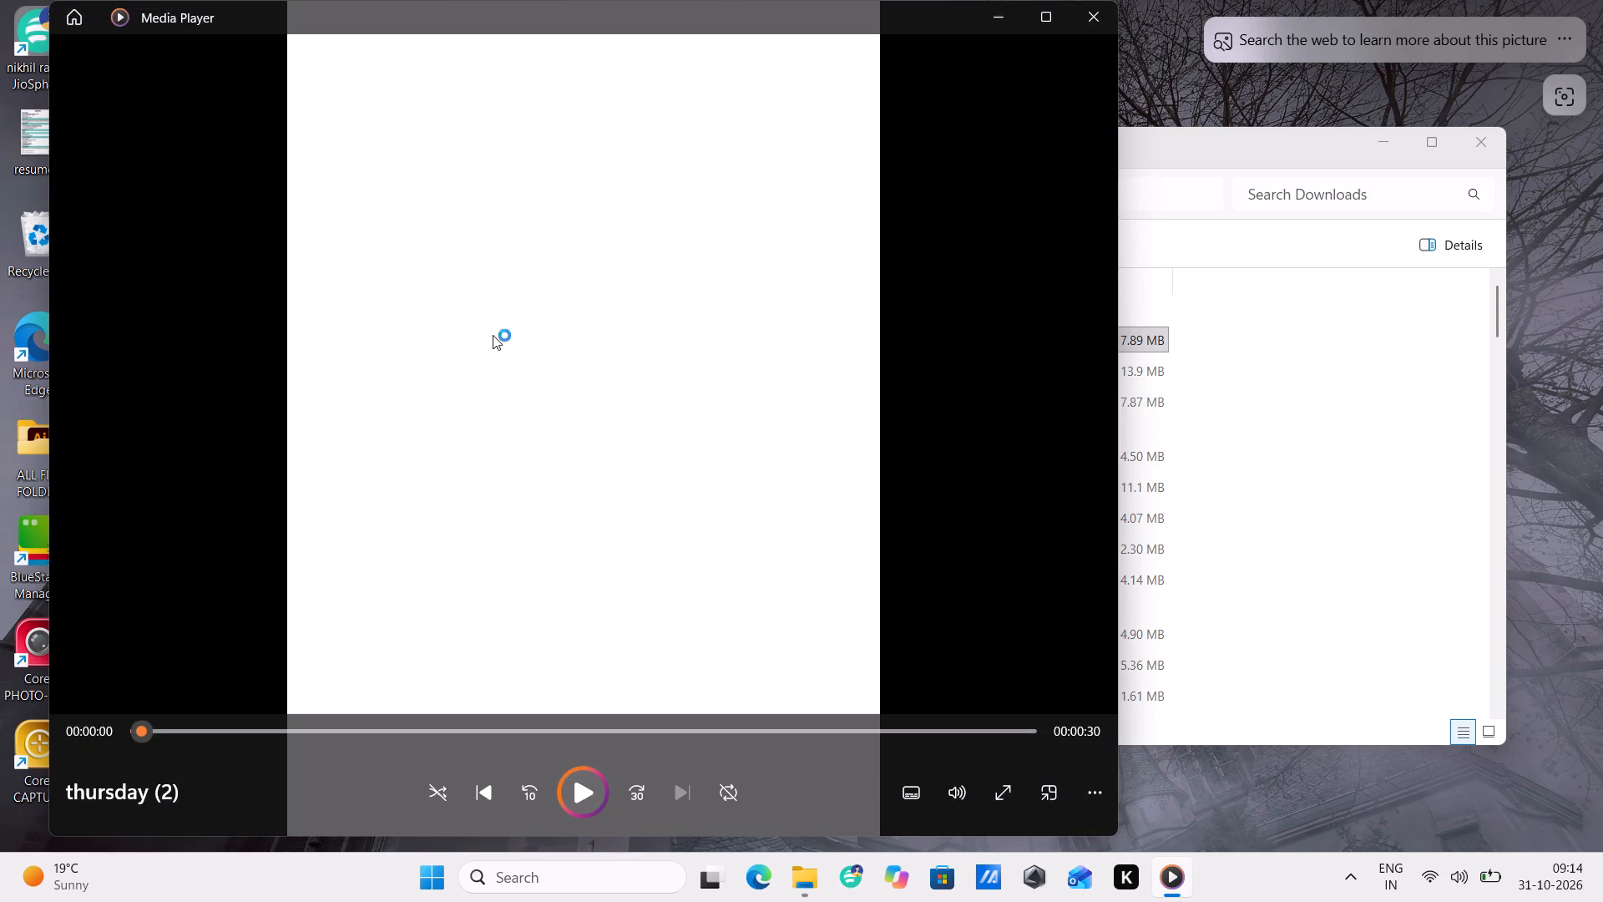
pyautogui.click(1095, 8)
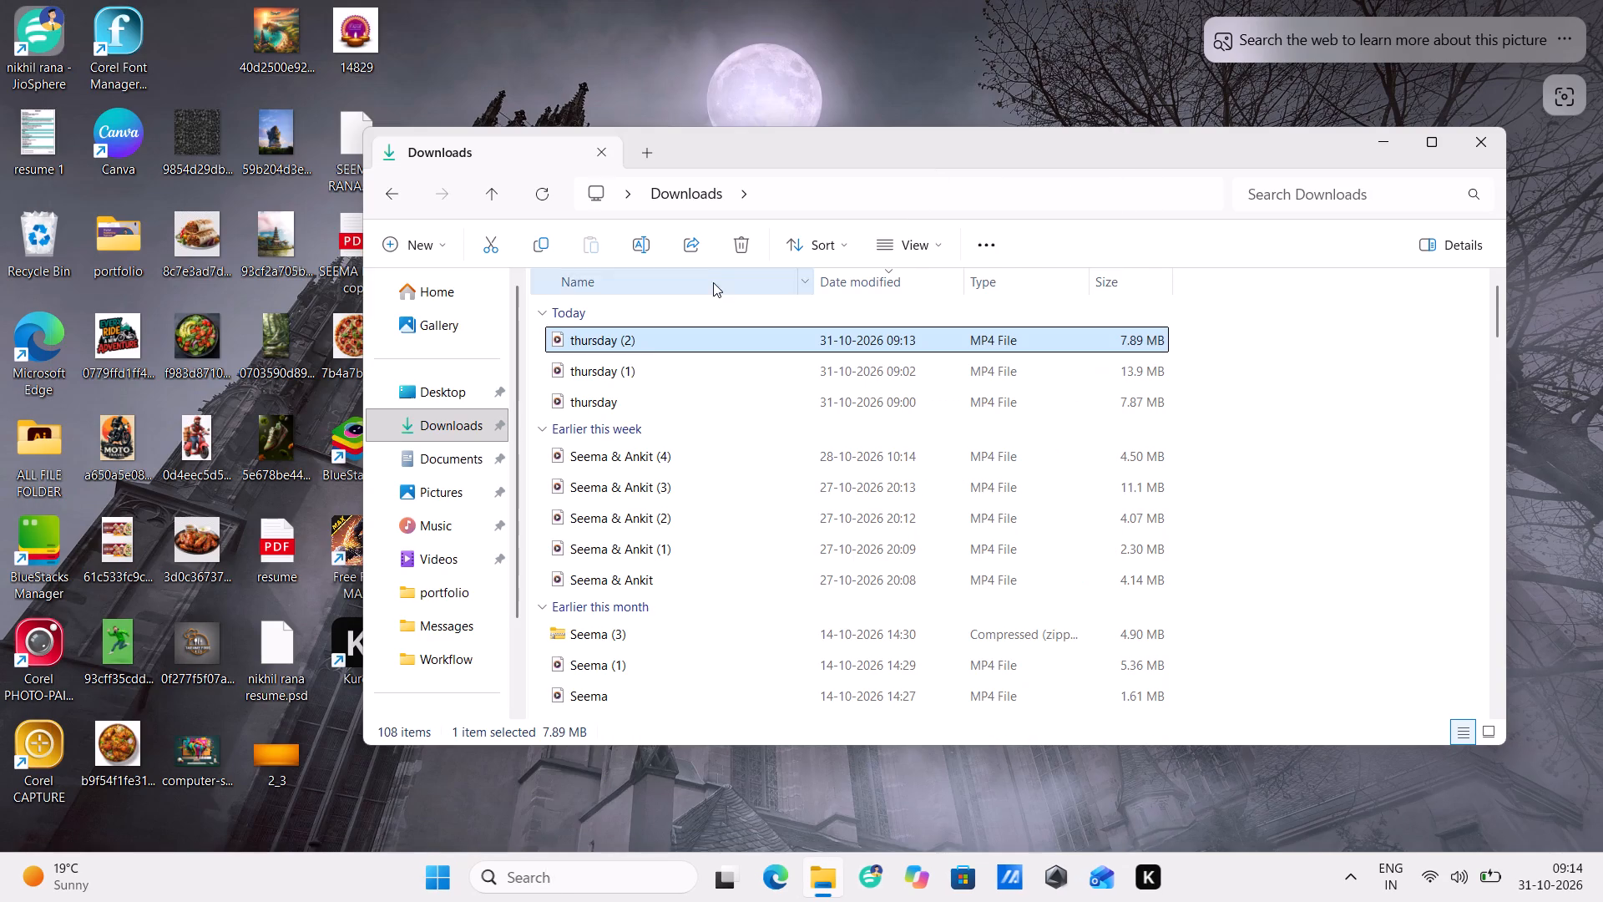
# Play the thursday (1) video, examining the Sangeet and Reception Ceremony pages while paused, and close the player.
pyautogui.doubleClick(632, 374)
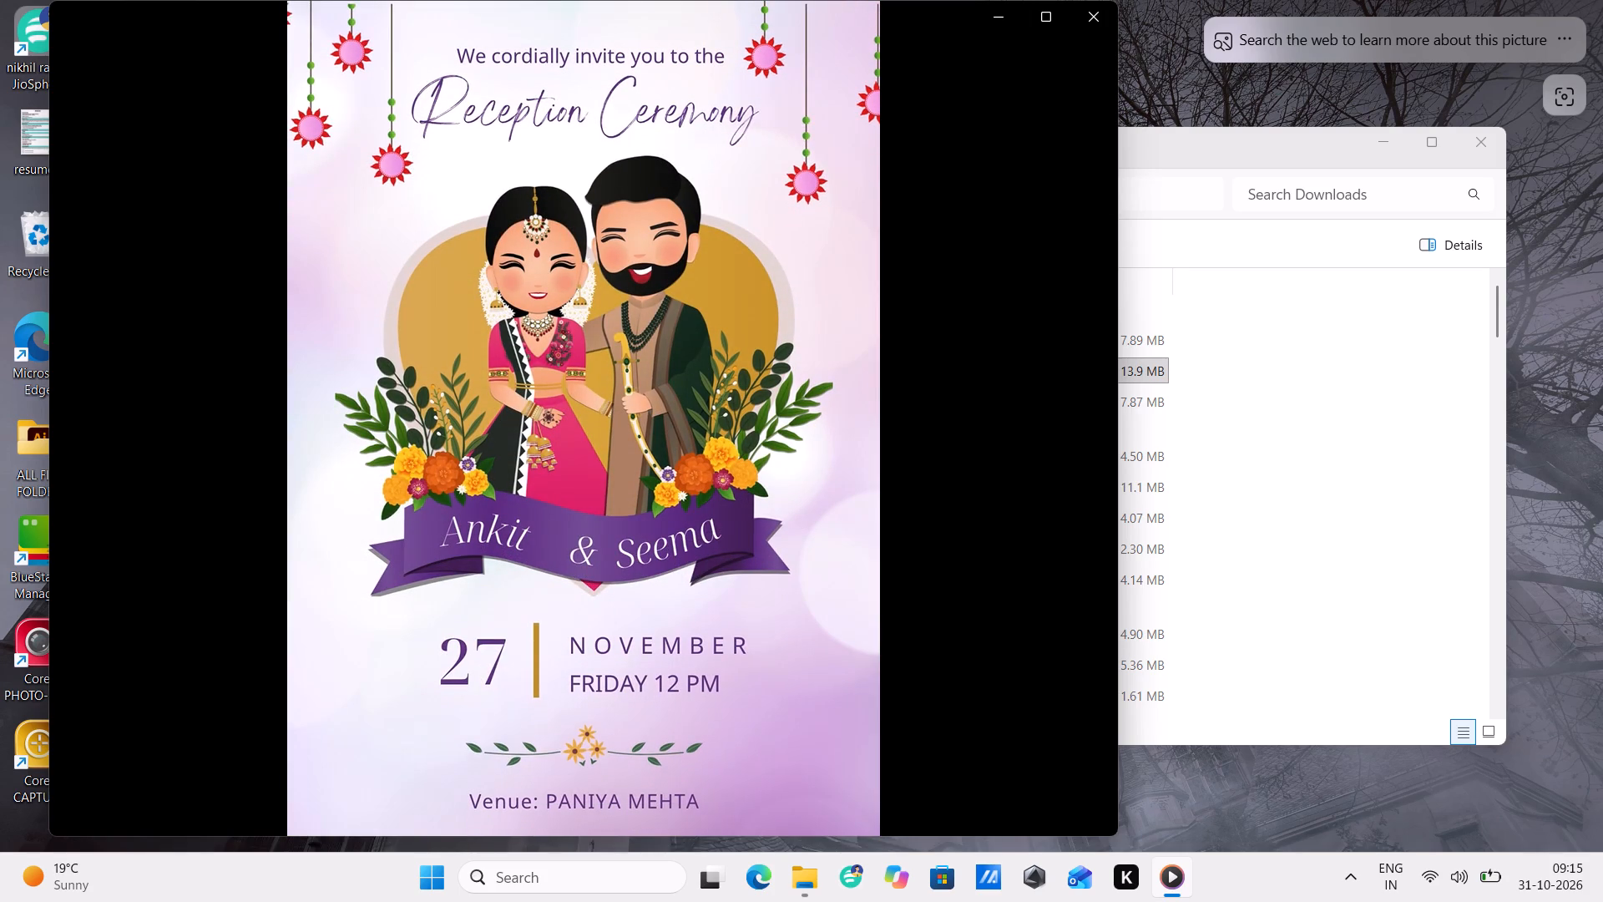
pyautogui.click(862, 720)
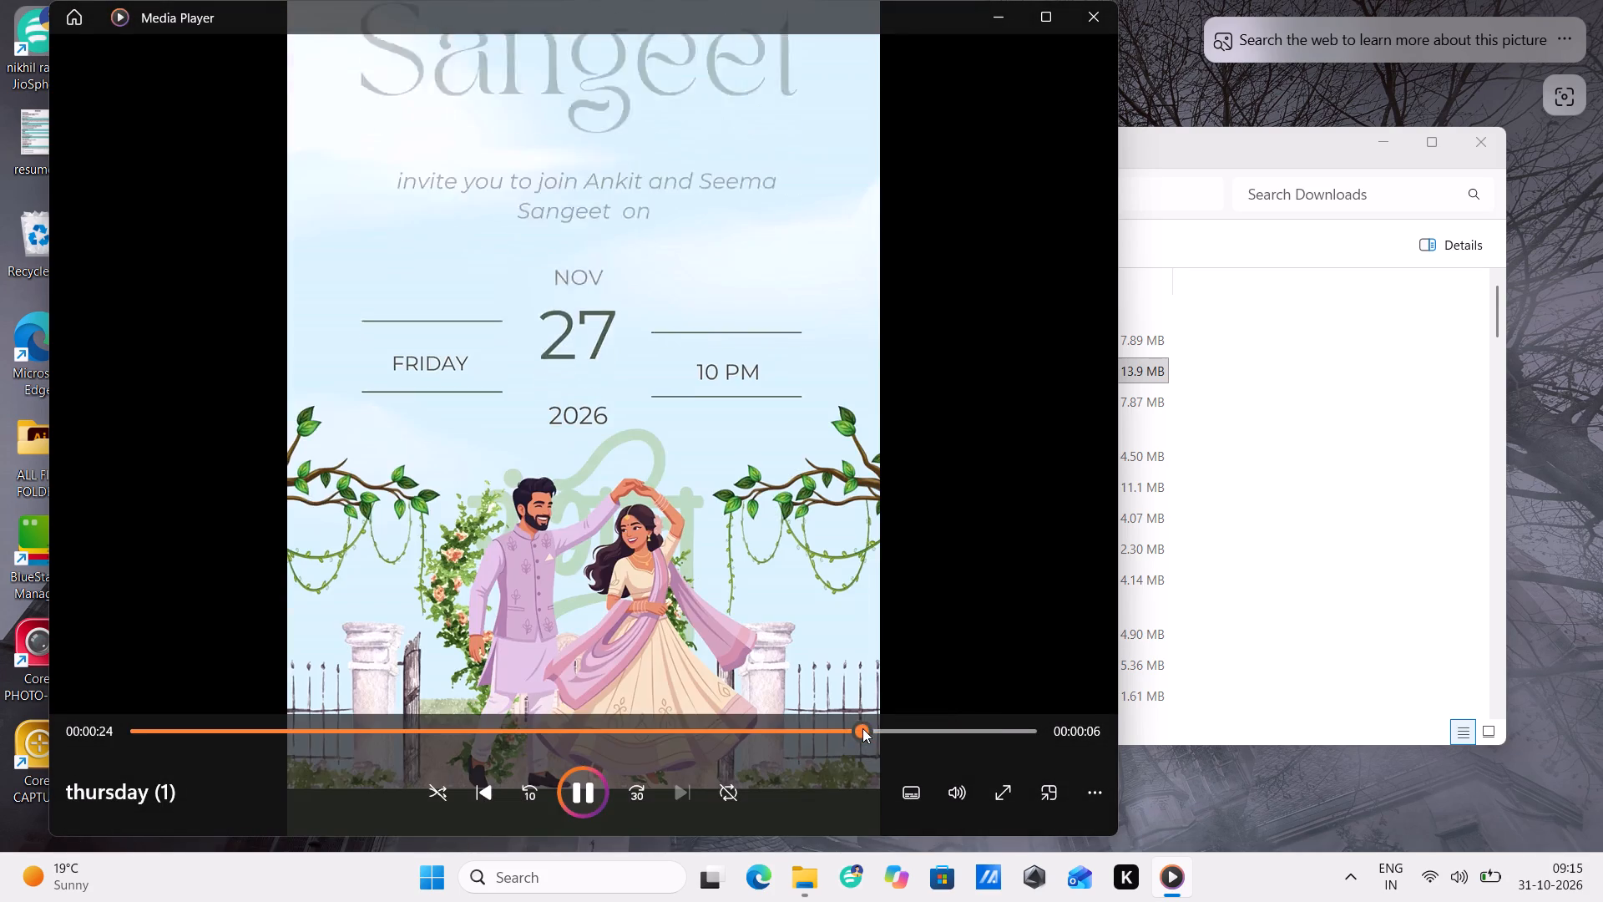
pyautogui.click(569, 485)
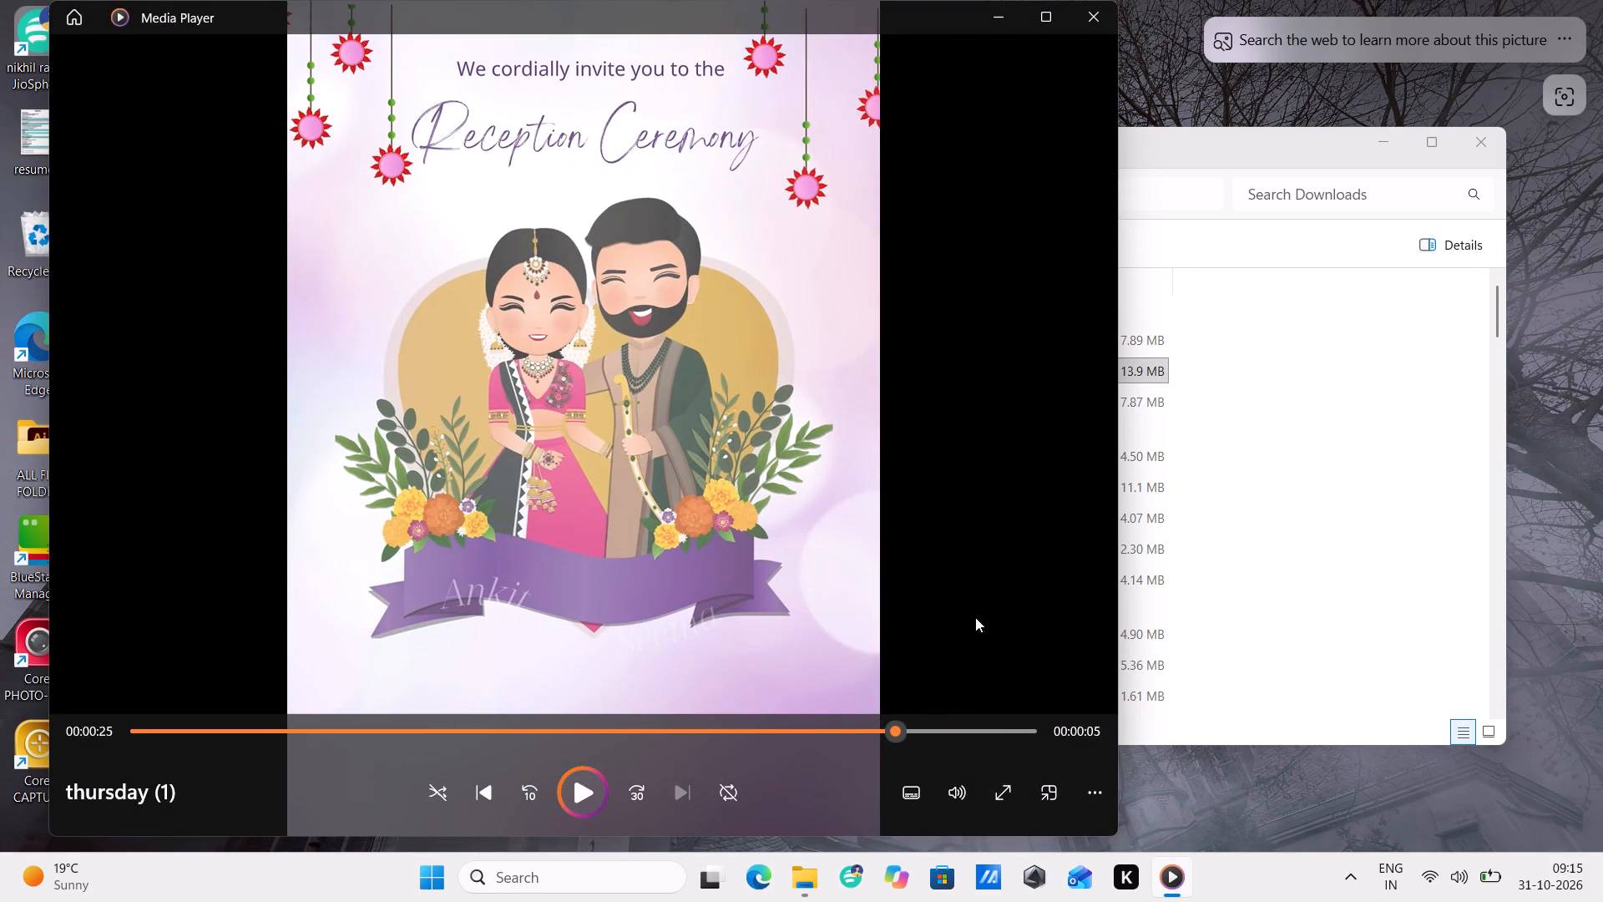
pyautogui.click(814, 727)
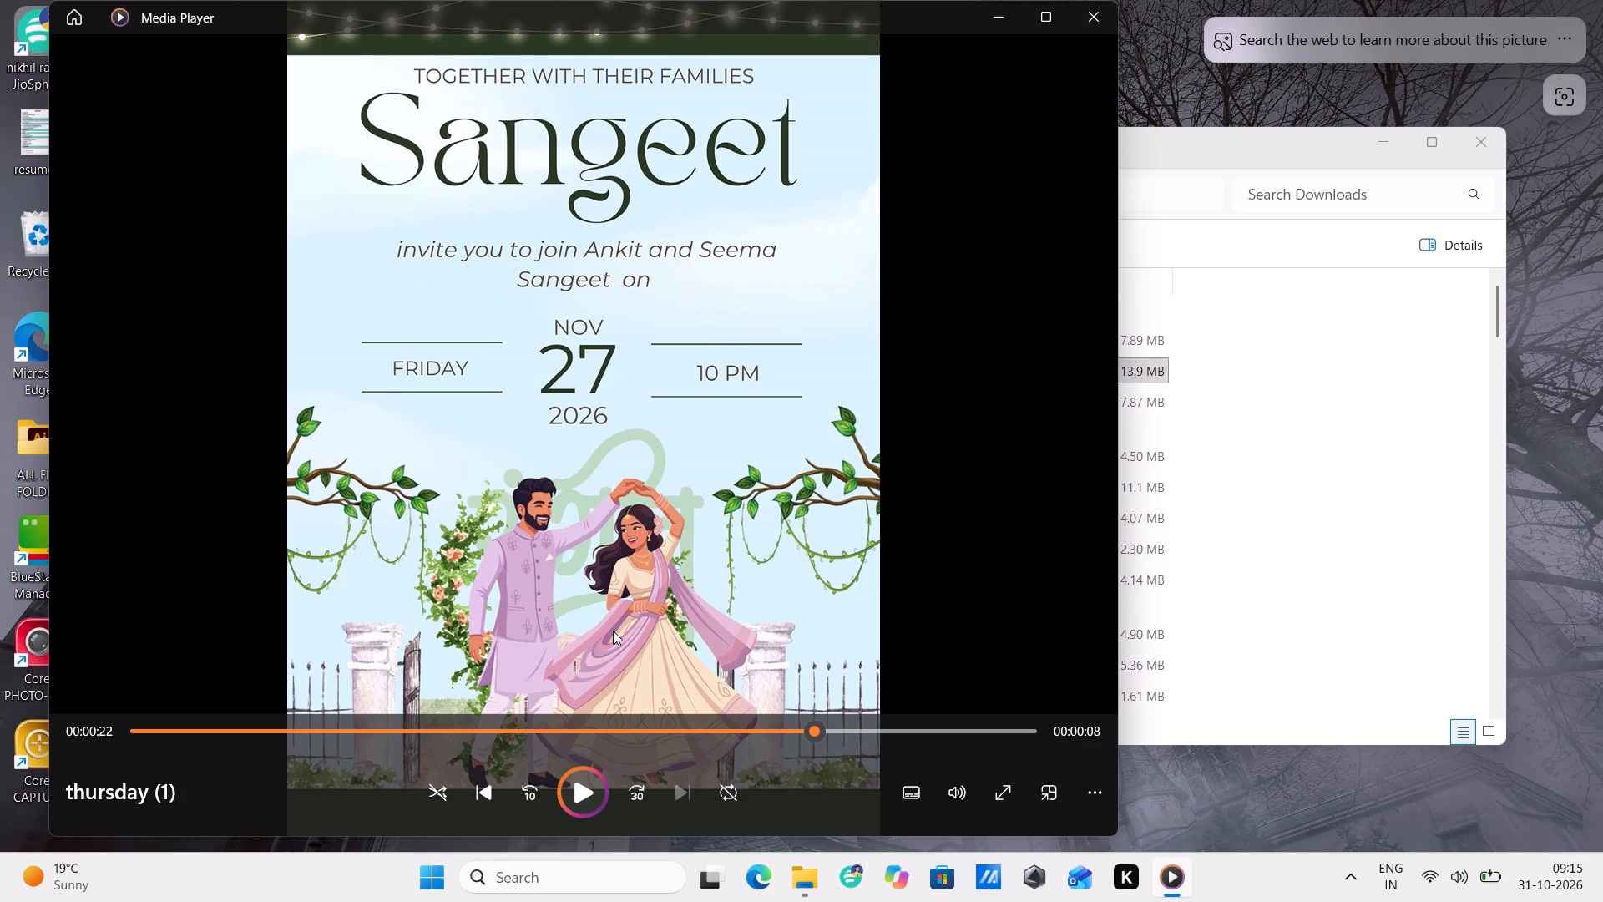
pyautogui.click(652, 590)
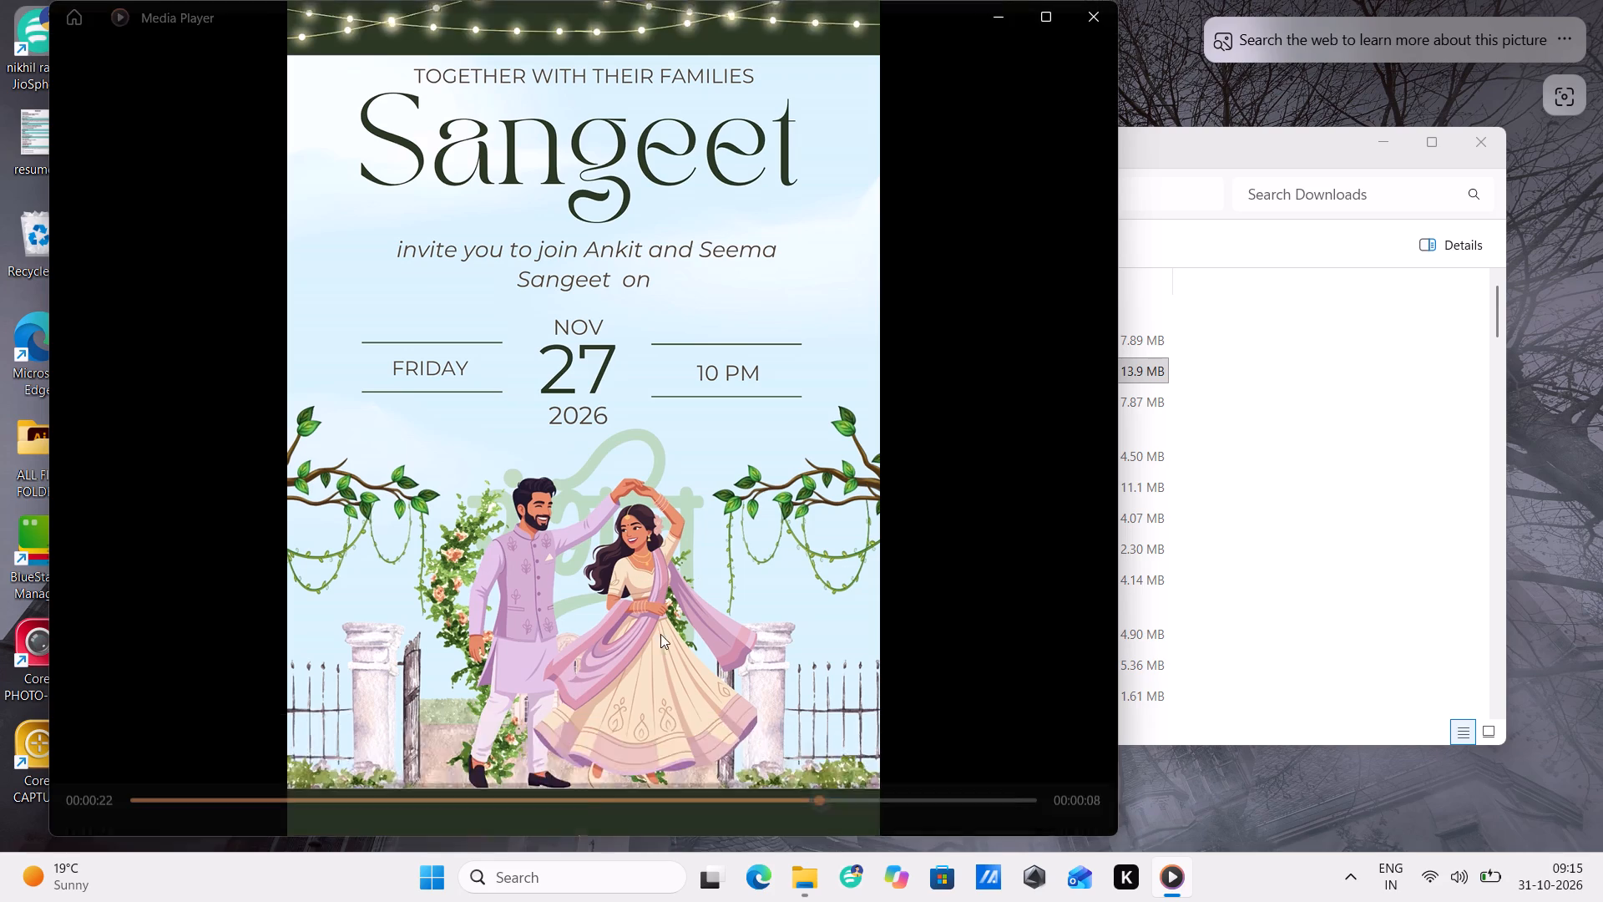
pyautogui.click(670, 661)
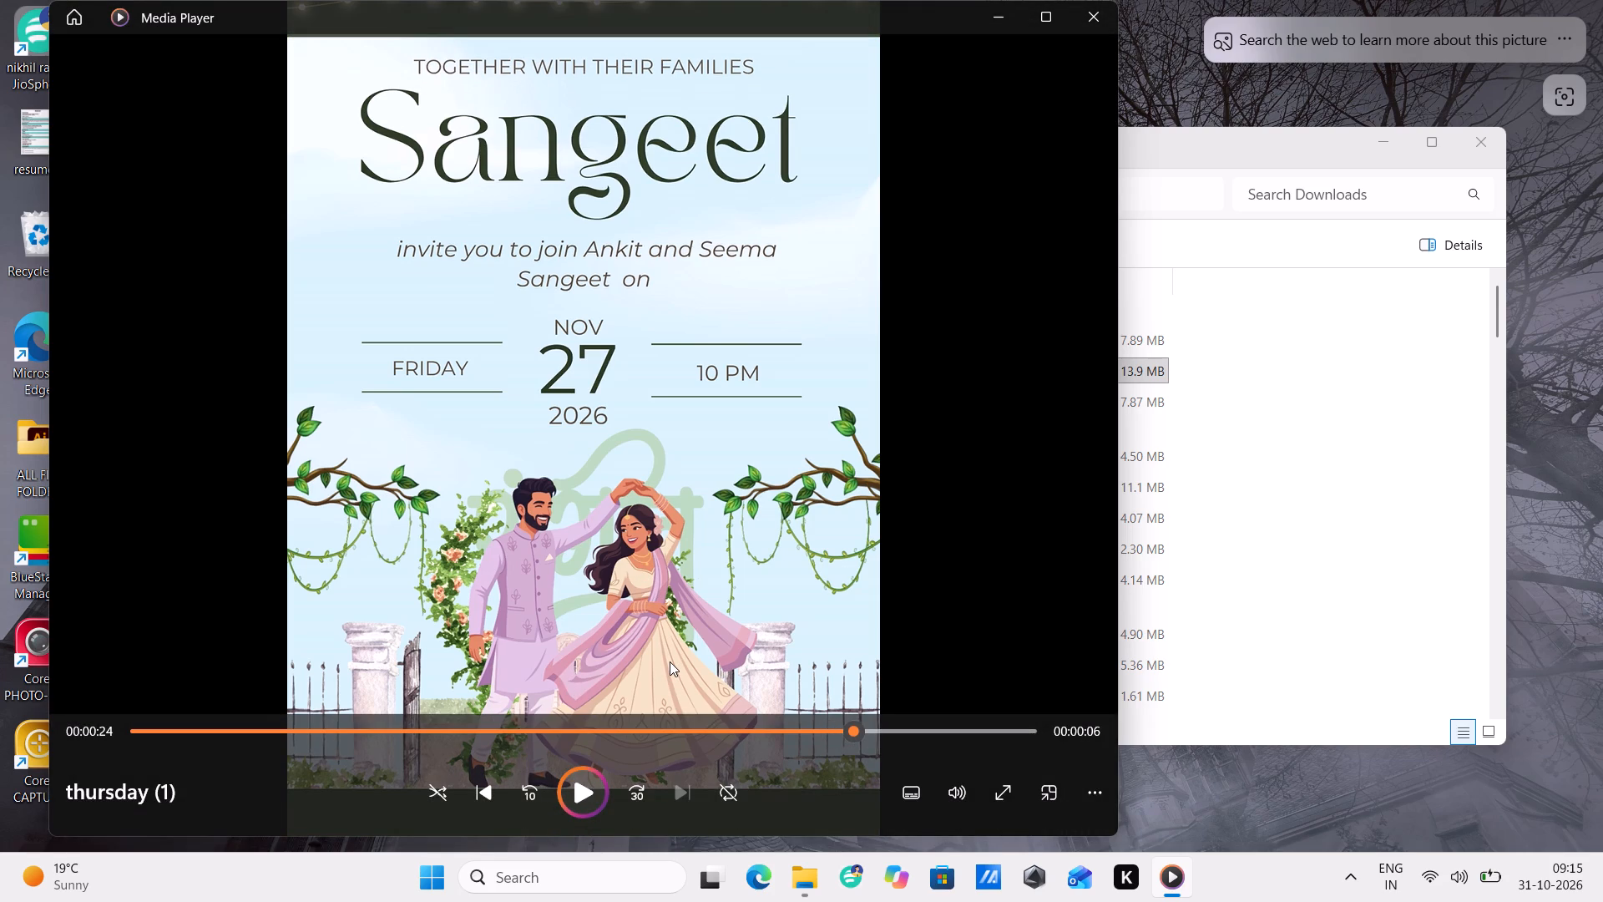
pyautogui.scroll(1, 670, 661)
pyautogui.click(566, 795)
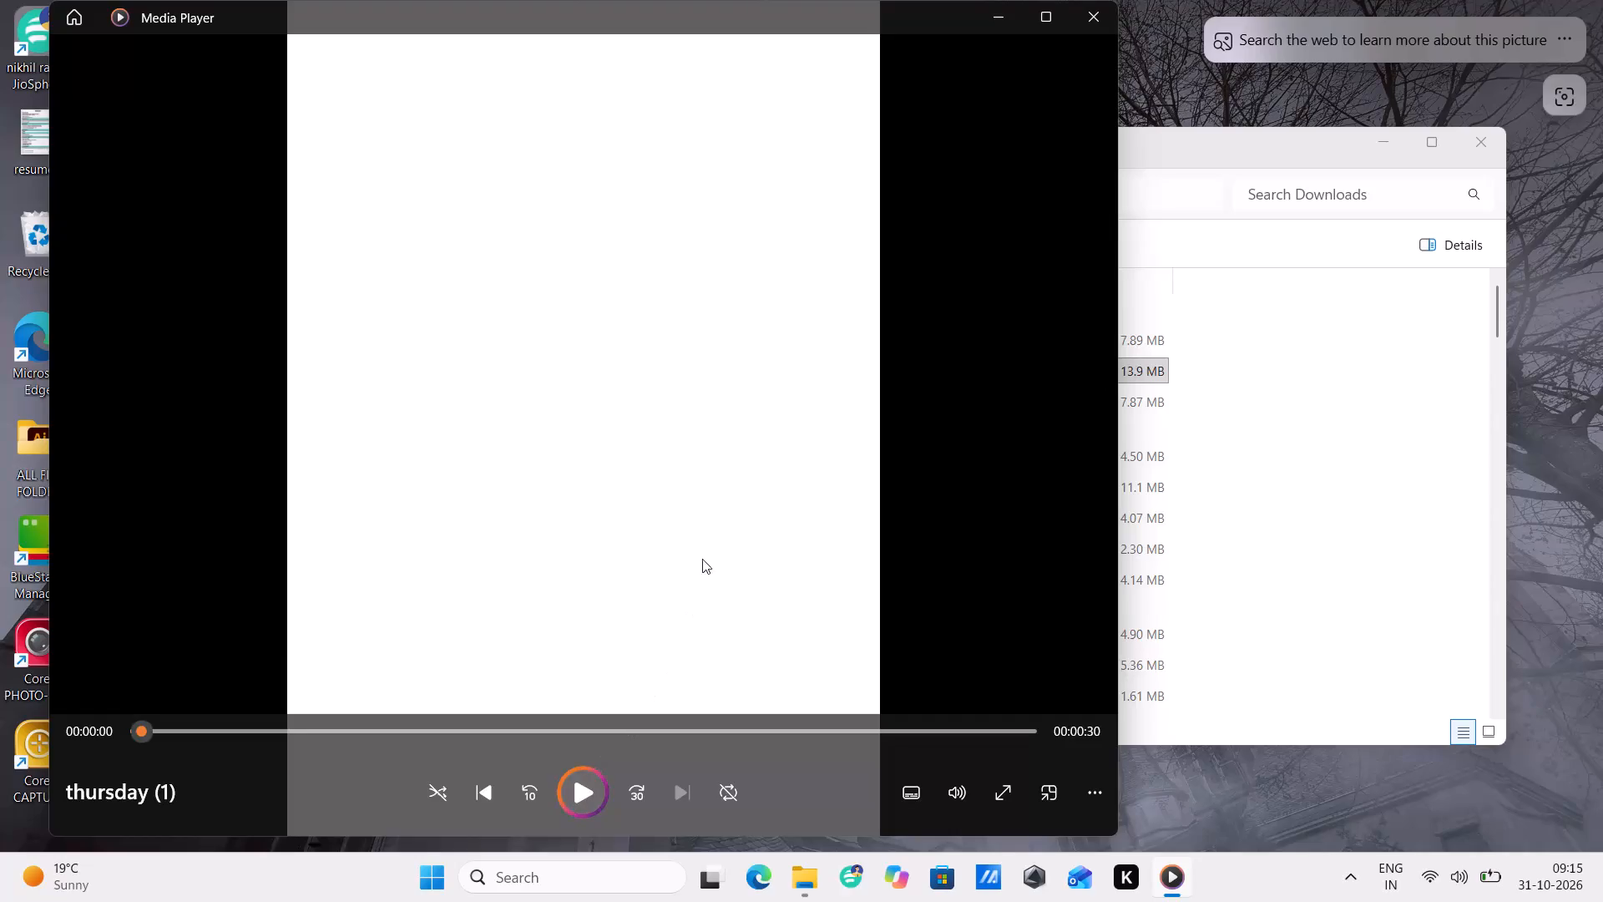
pyautogui.click(1083, 19)
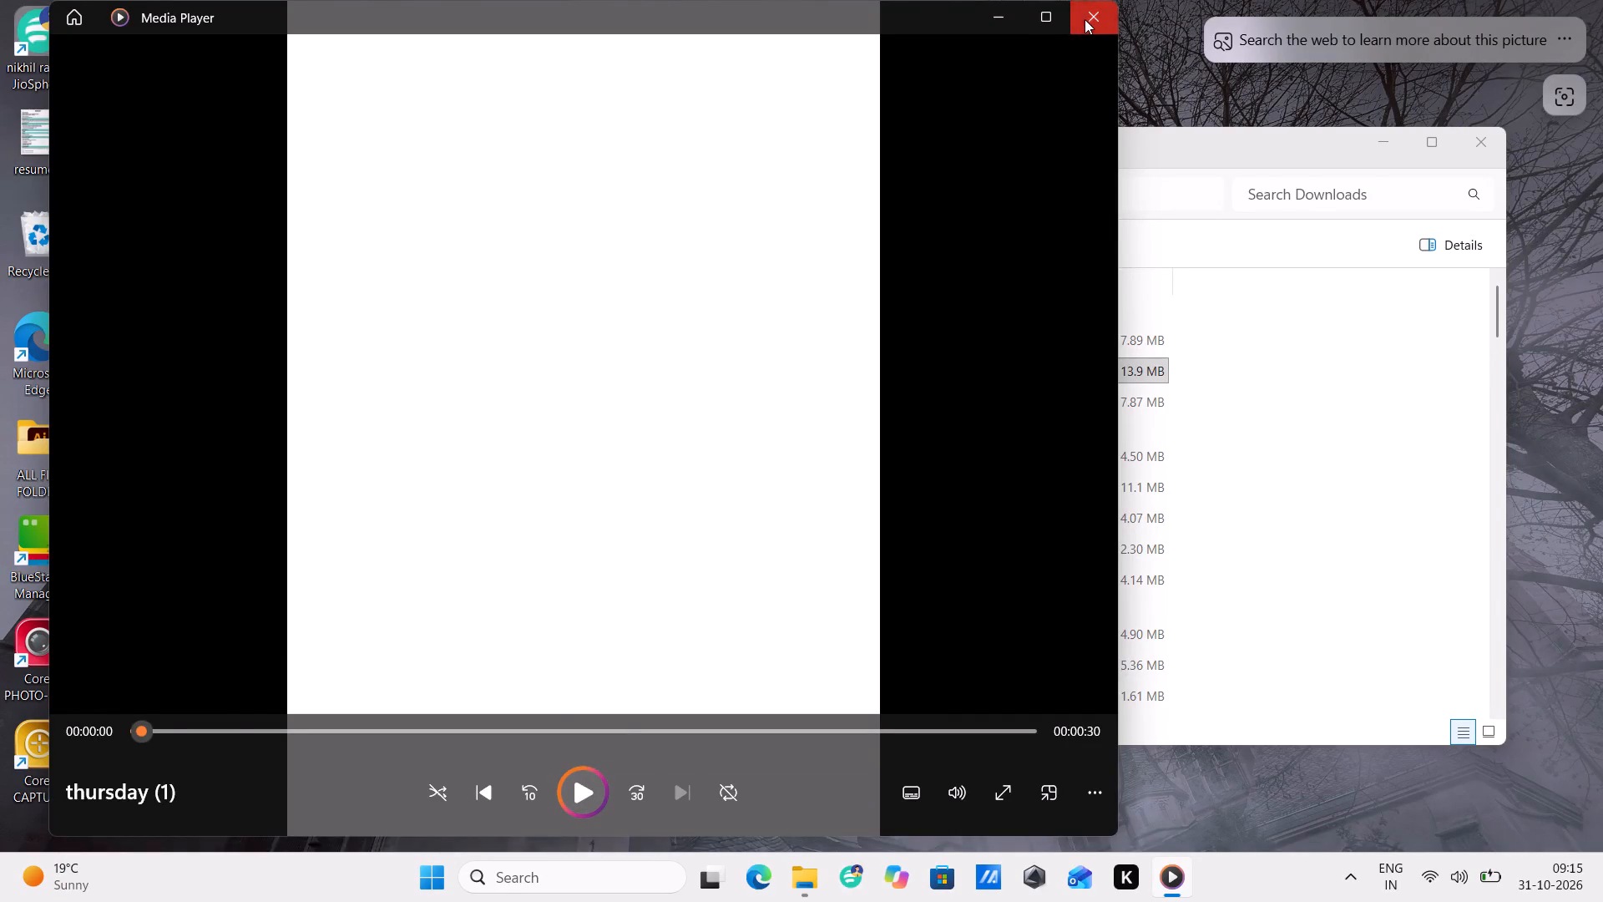
# Play the original thursday video as far as the Mehndi page and close the player.
pyautogui.click(670, 397)
pyautogui.doubleClick(671, 398)
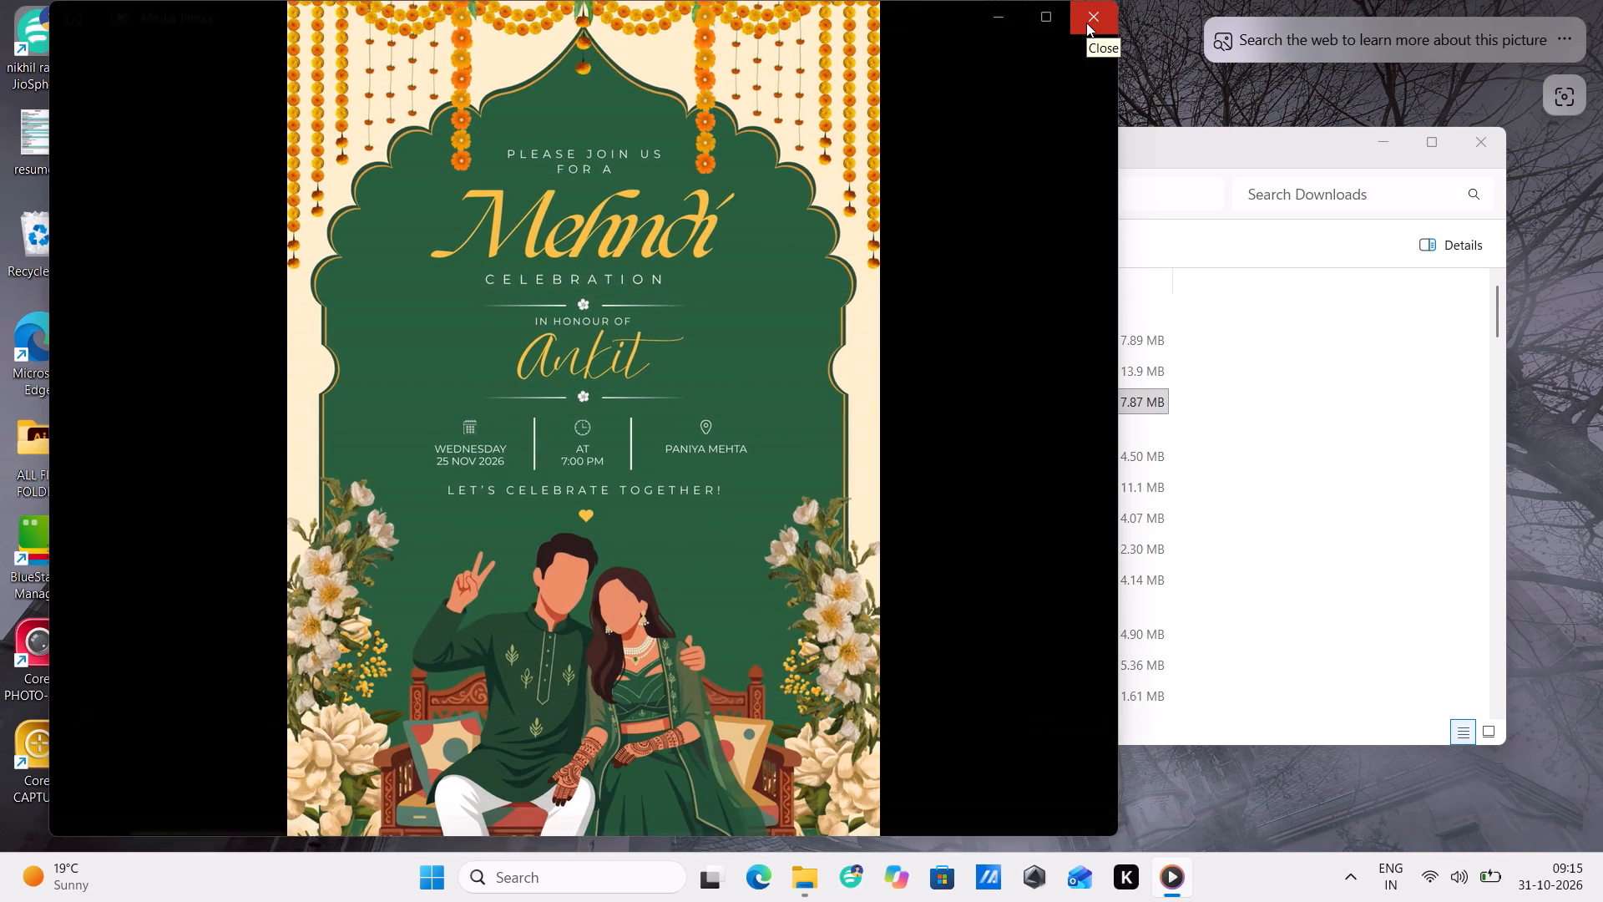
pyautogui.click(1086, 23)
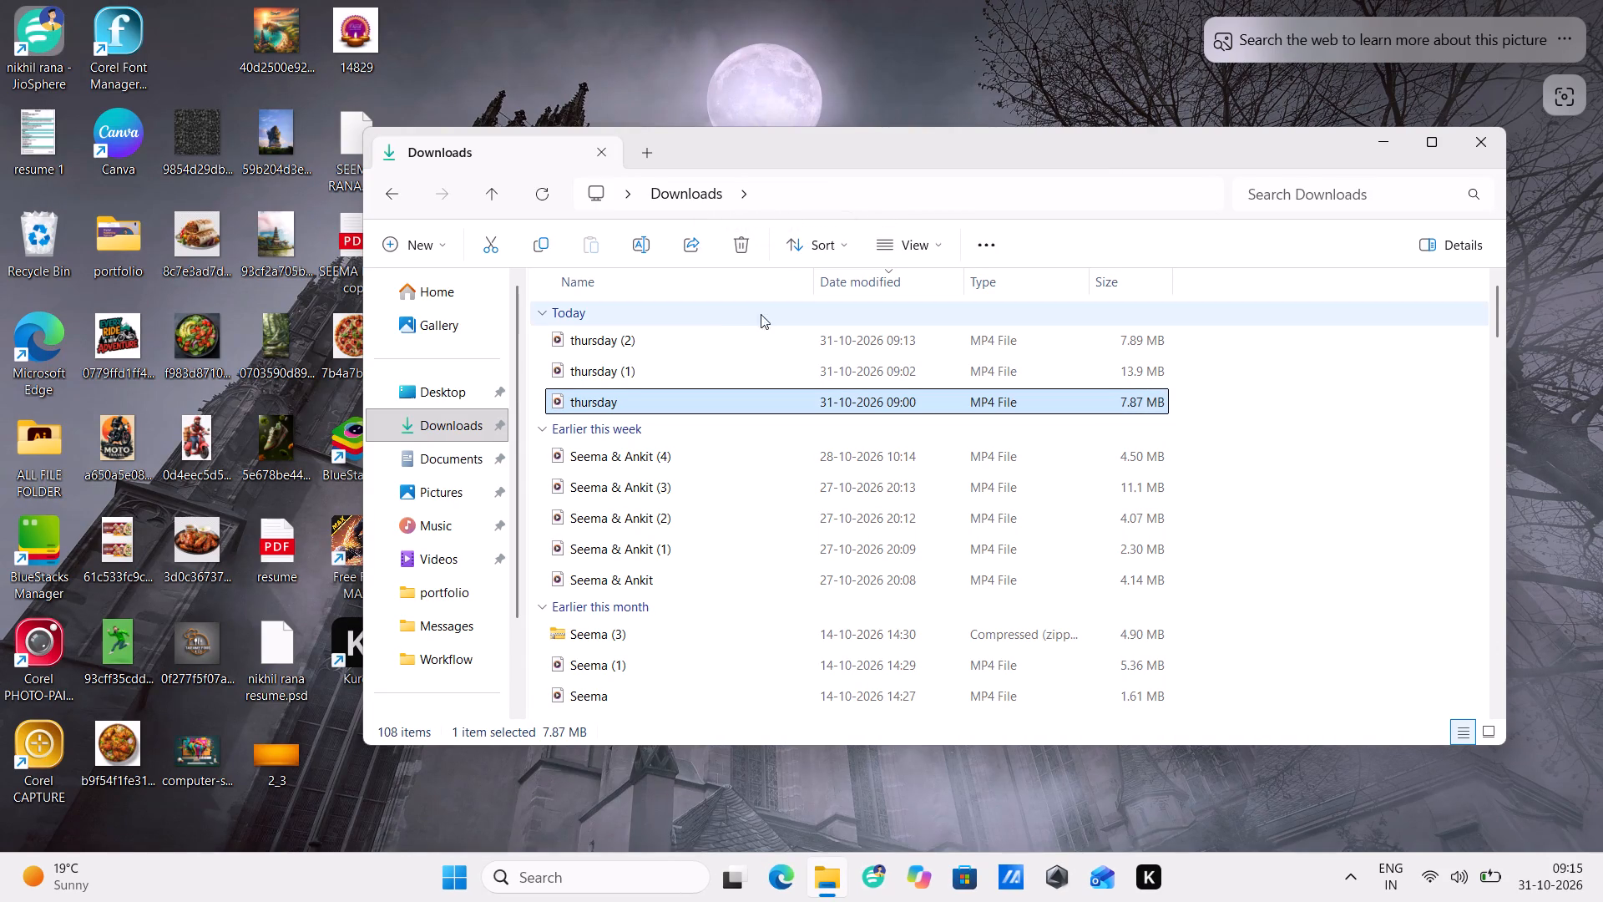
# Create a new folder inside Downloads, keeping its default name.
pyautogui.rightClick(727, 328)
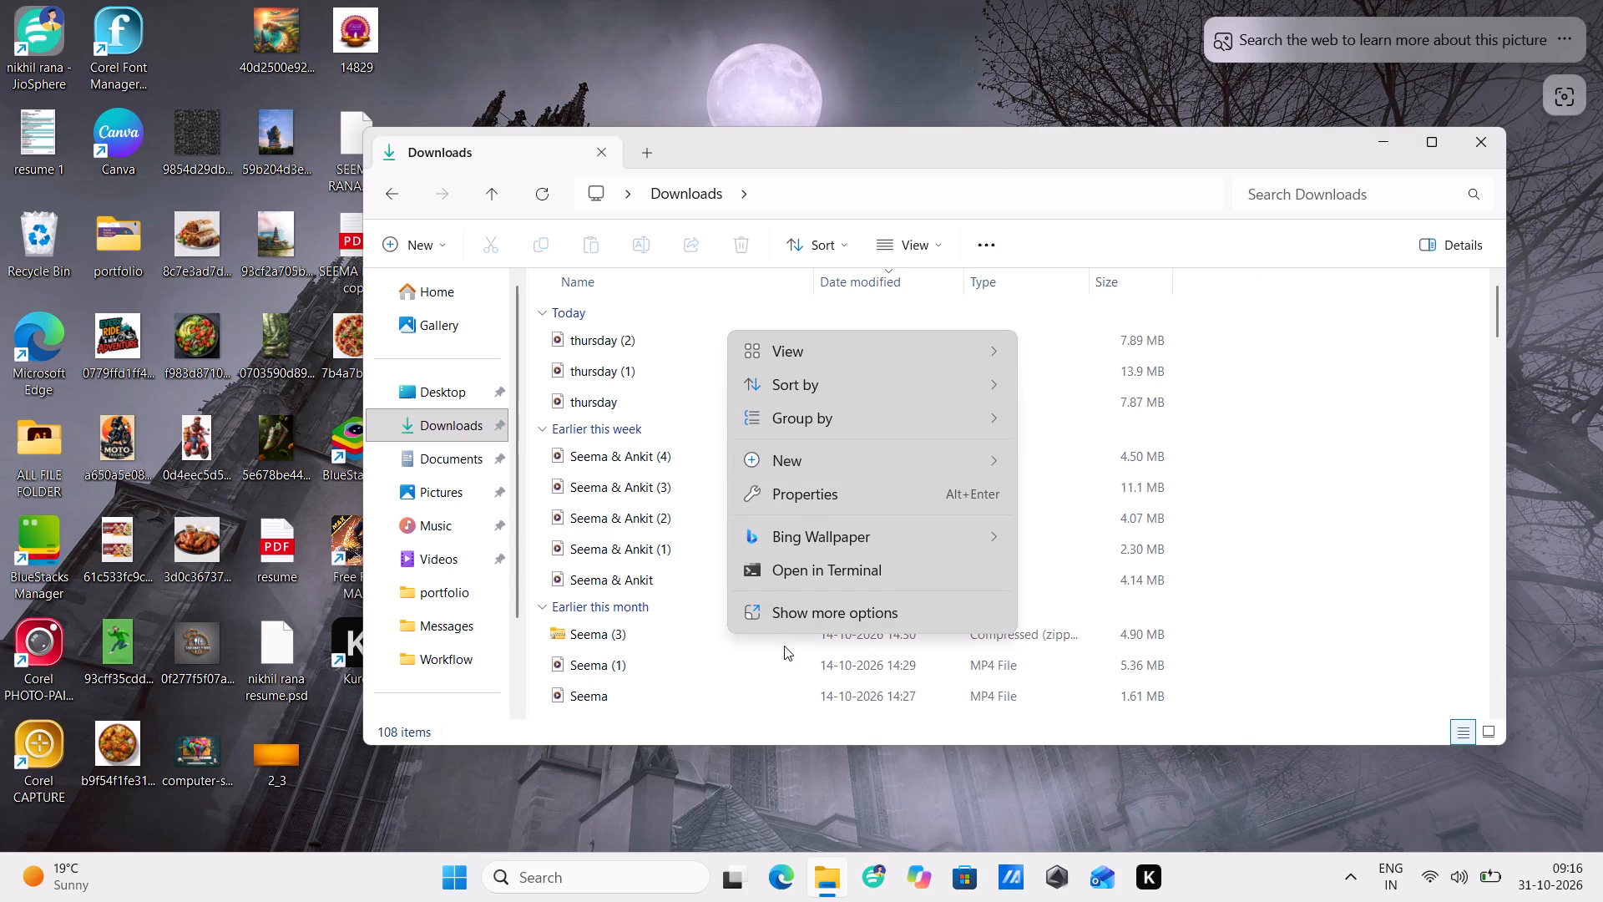
pyautogui.click(808, 621)
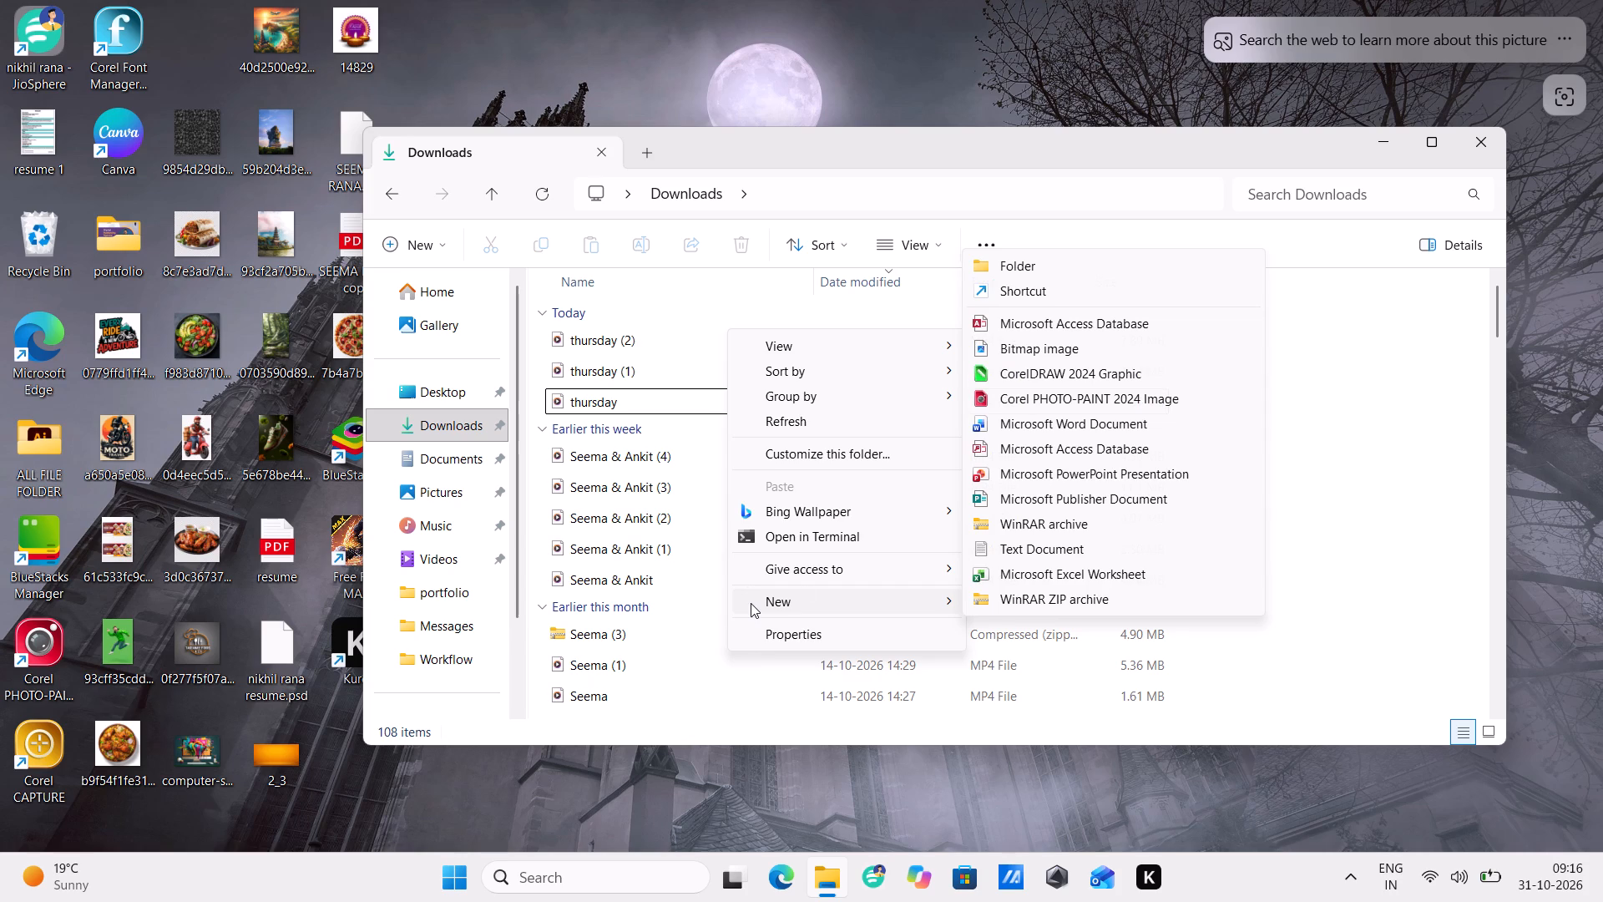
pyautogui.click(1057, 264)
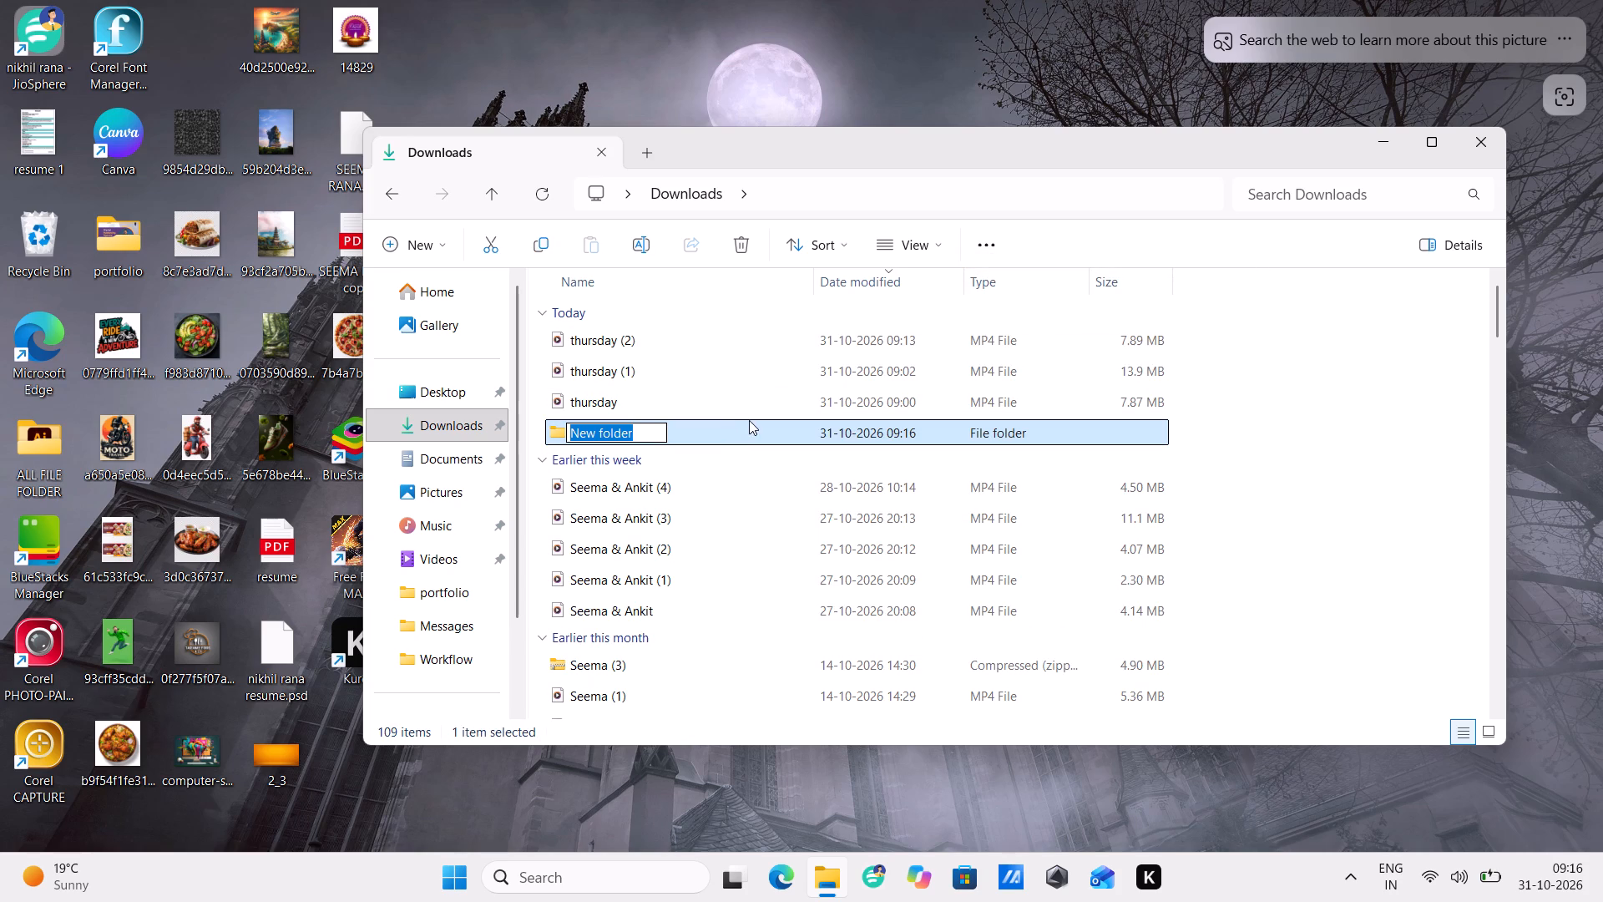
pyautogui.rightClick(1247, 400)
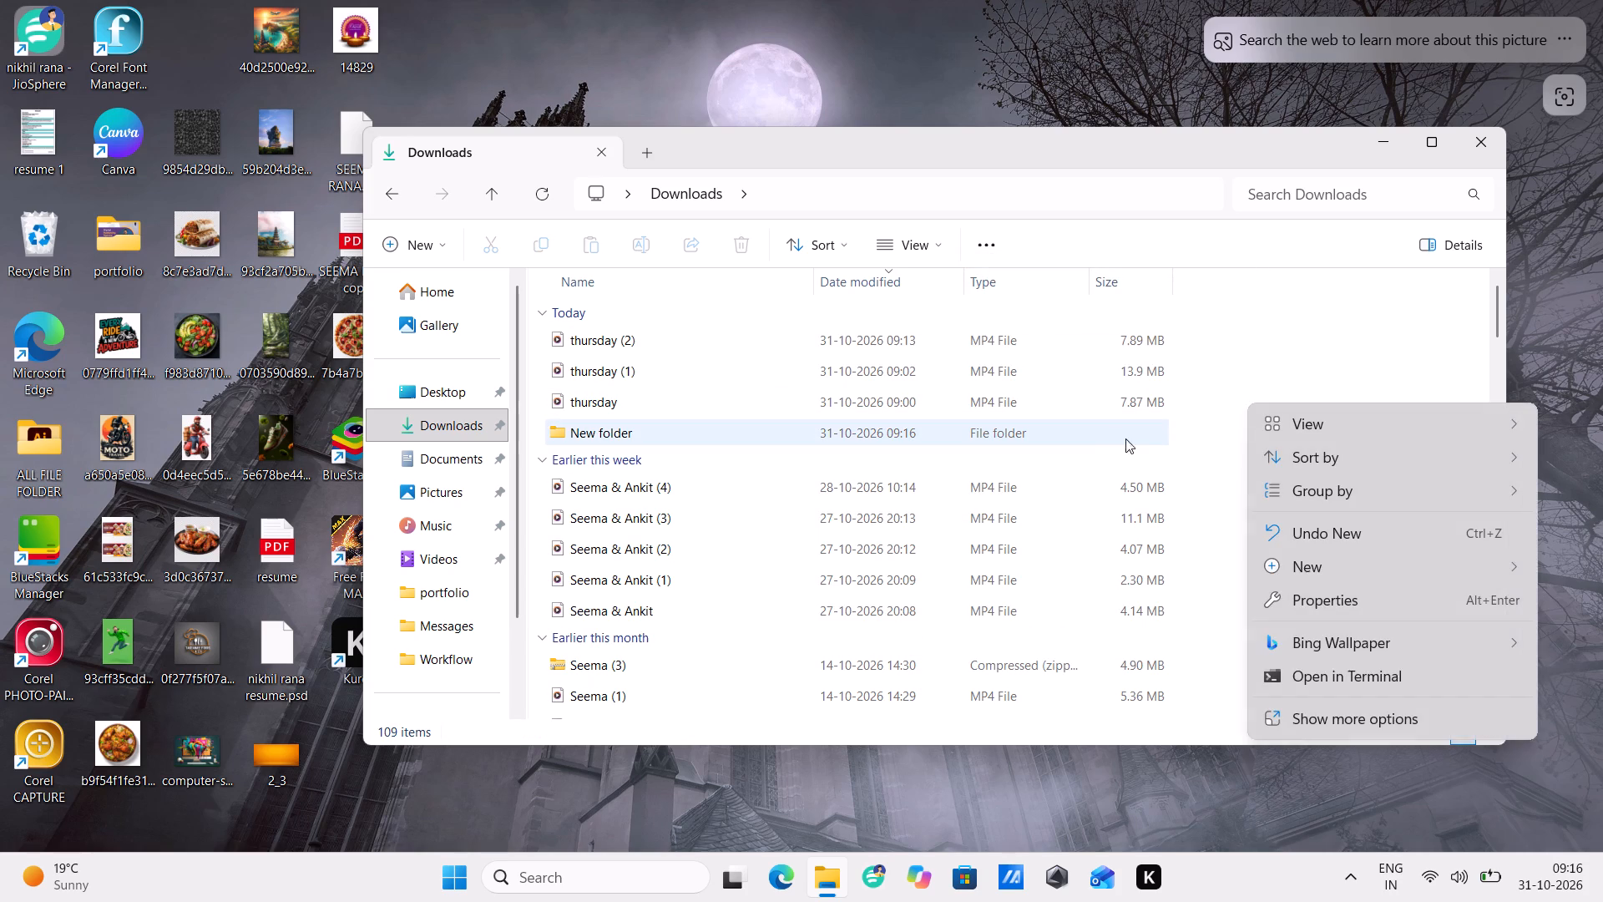
# Delete the newly created empty folder from Downloads.
pyautogui.click(1093, 446)
pyautogui.rightClick(1093, 446)
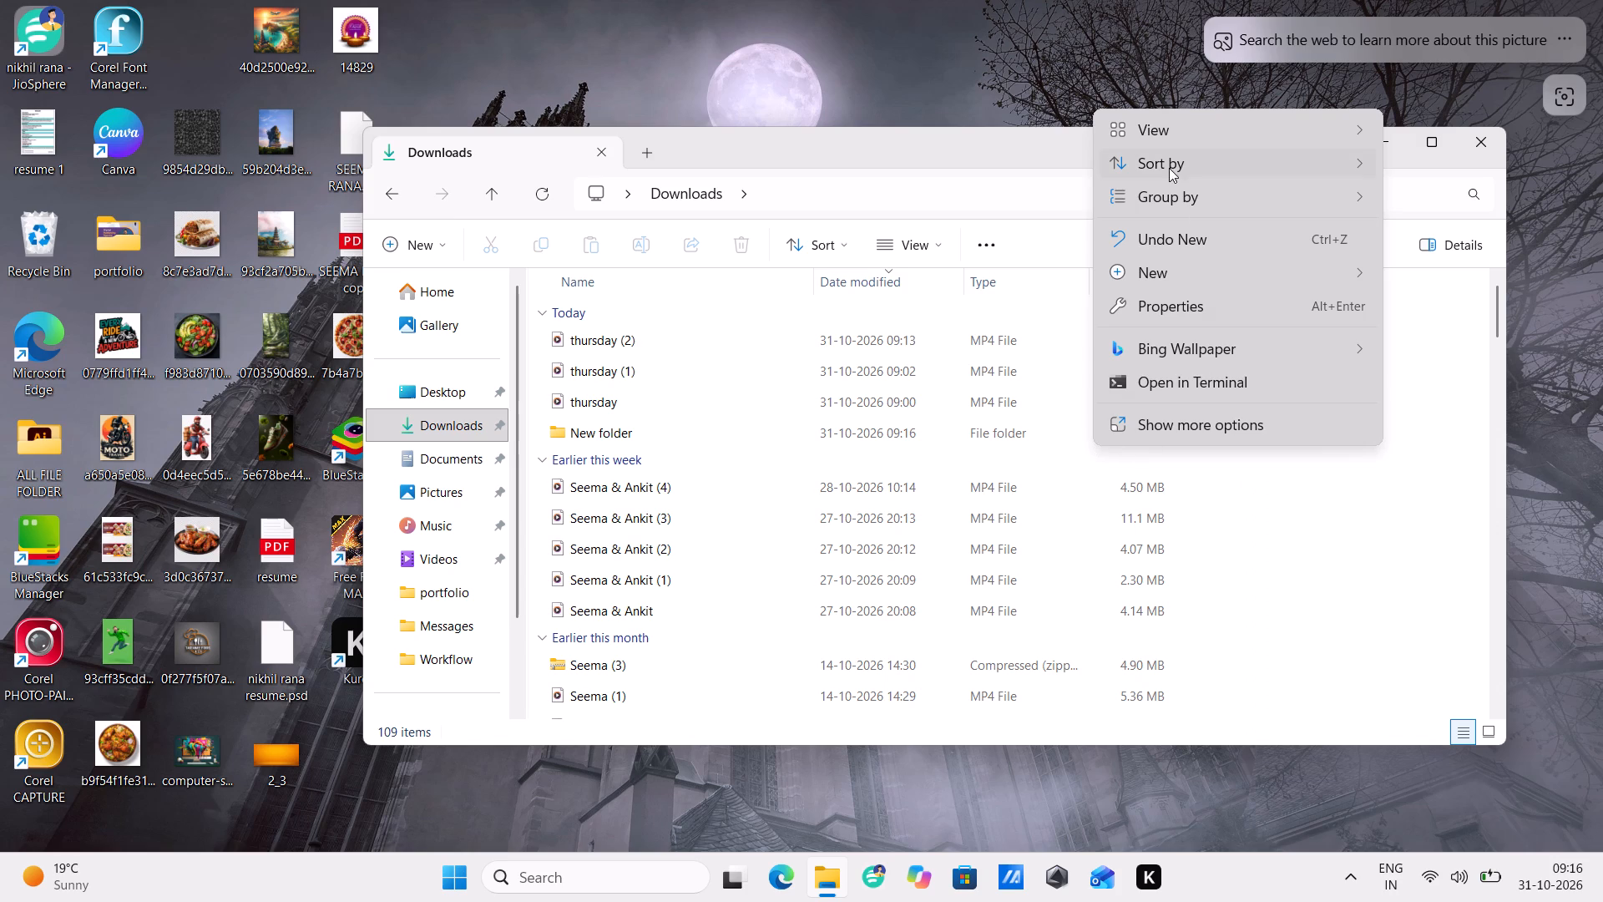
pyautogui.click(1014, 430)
pyautogui.rightClick(1014, 430)
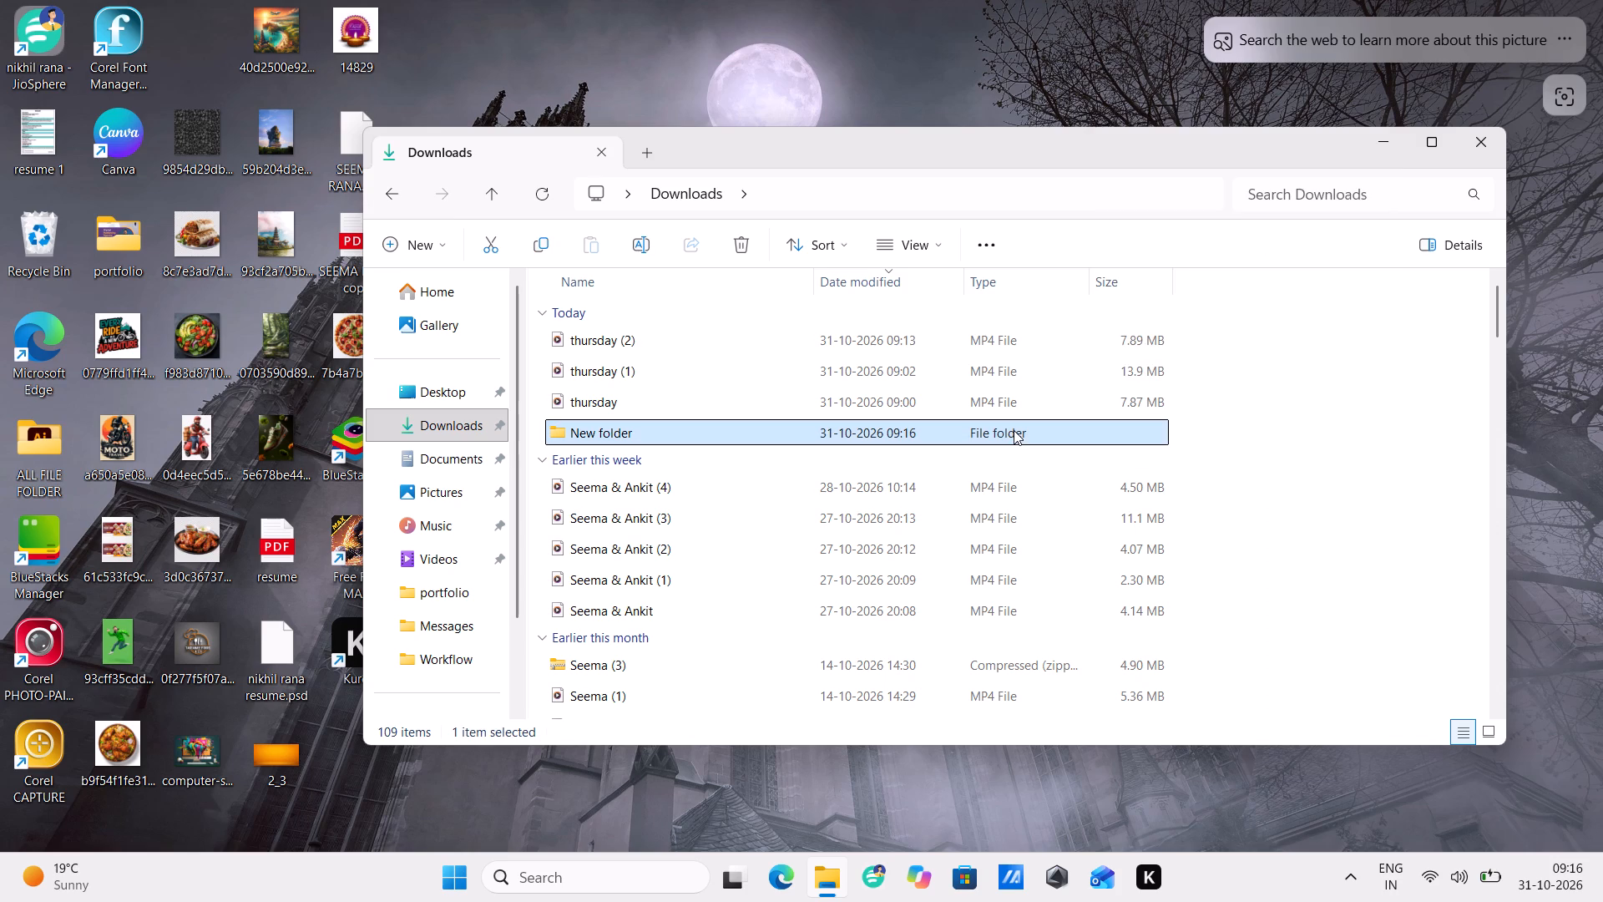
pyautogui.click(1240, 307)
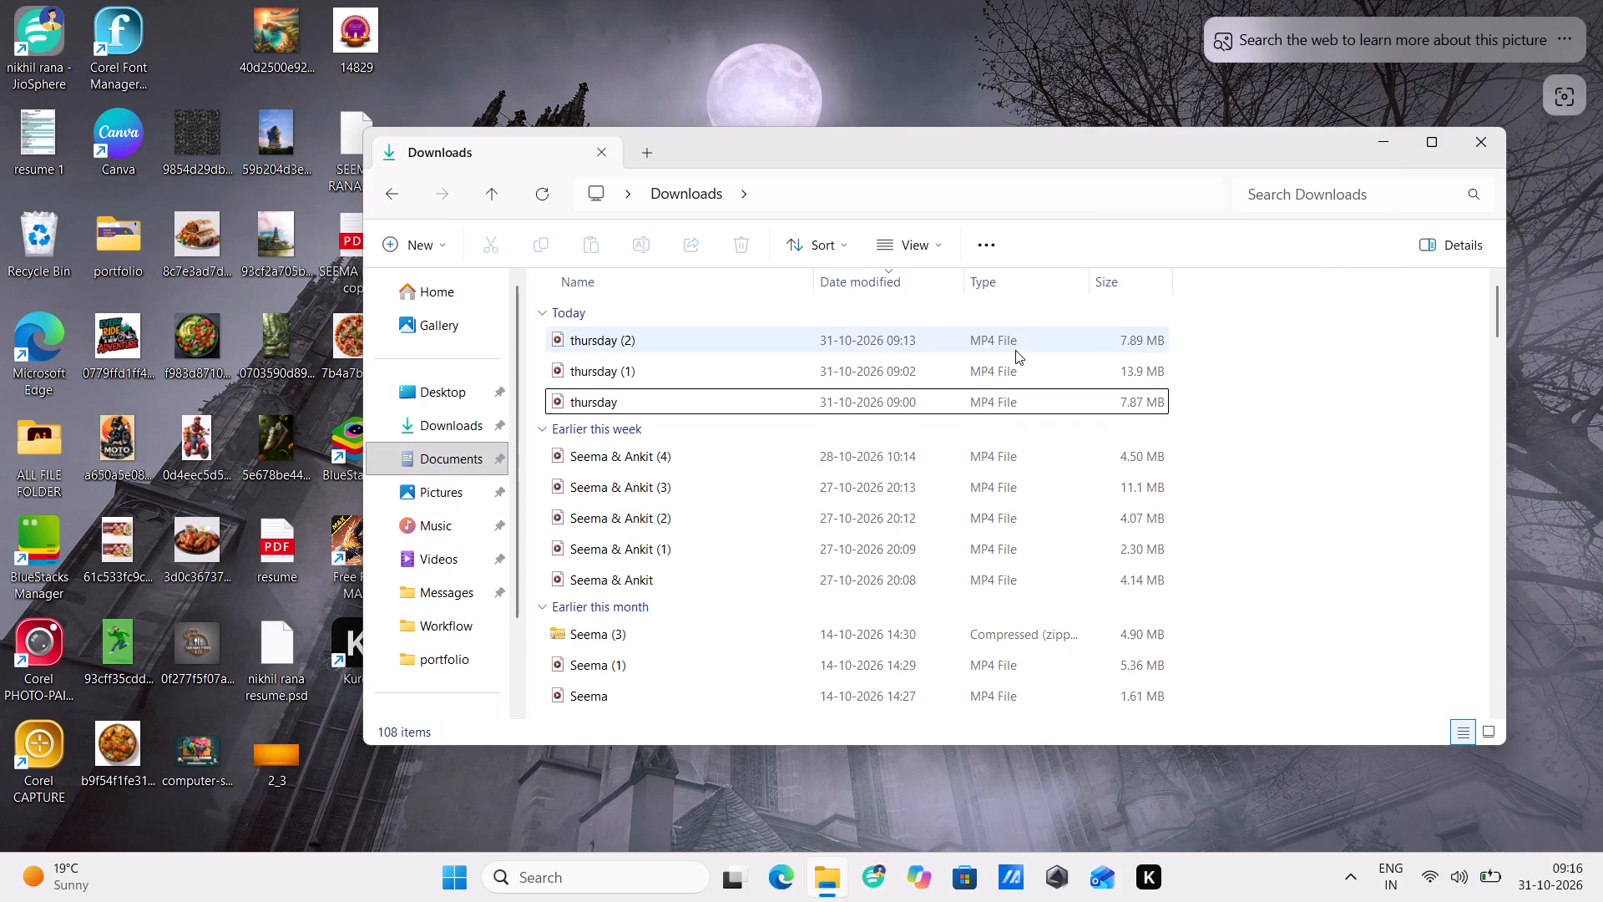
# Open the thursday video for editing in Notepad and close the extra Notepad window holding skin.css.
pyautogui.click(680, 409)
pyautogui.rightClick(678, 408)
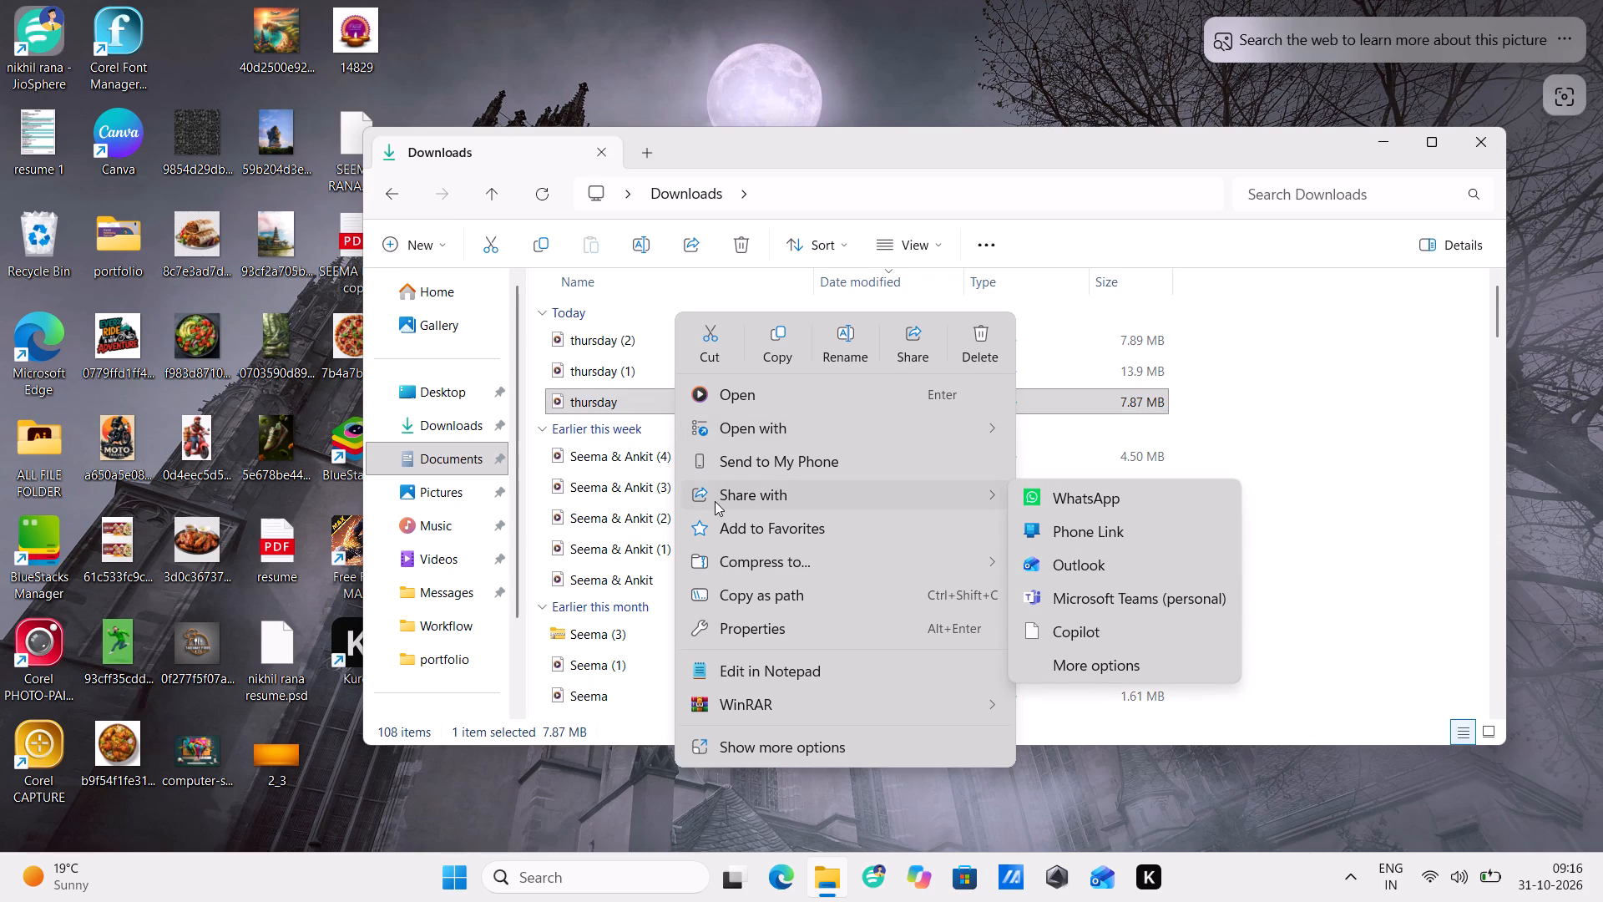
pyautogui.click(835, 671)
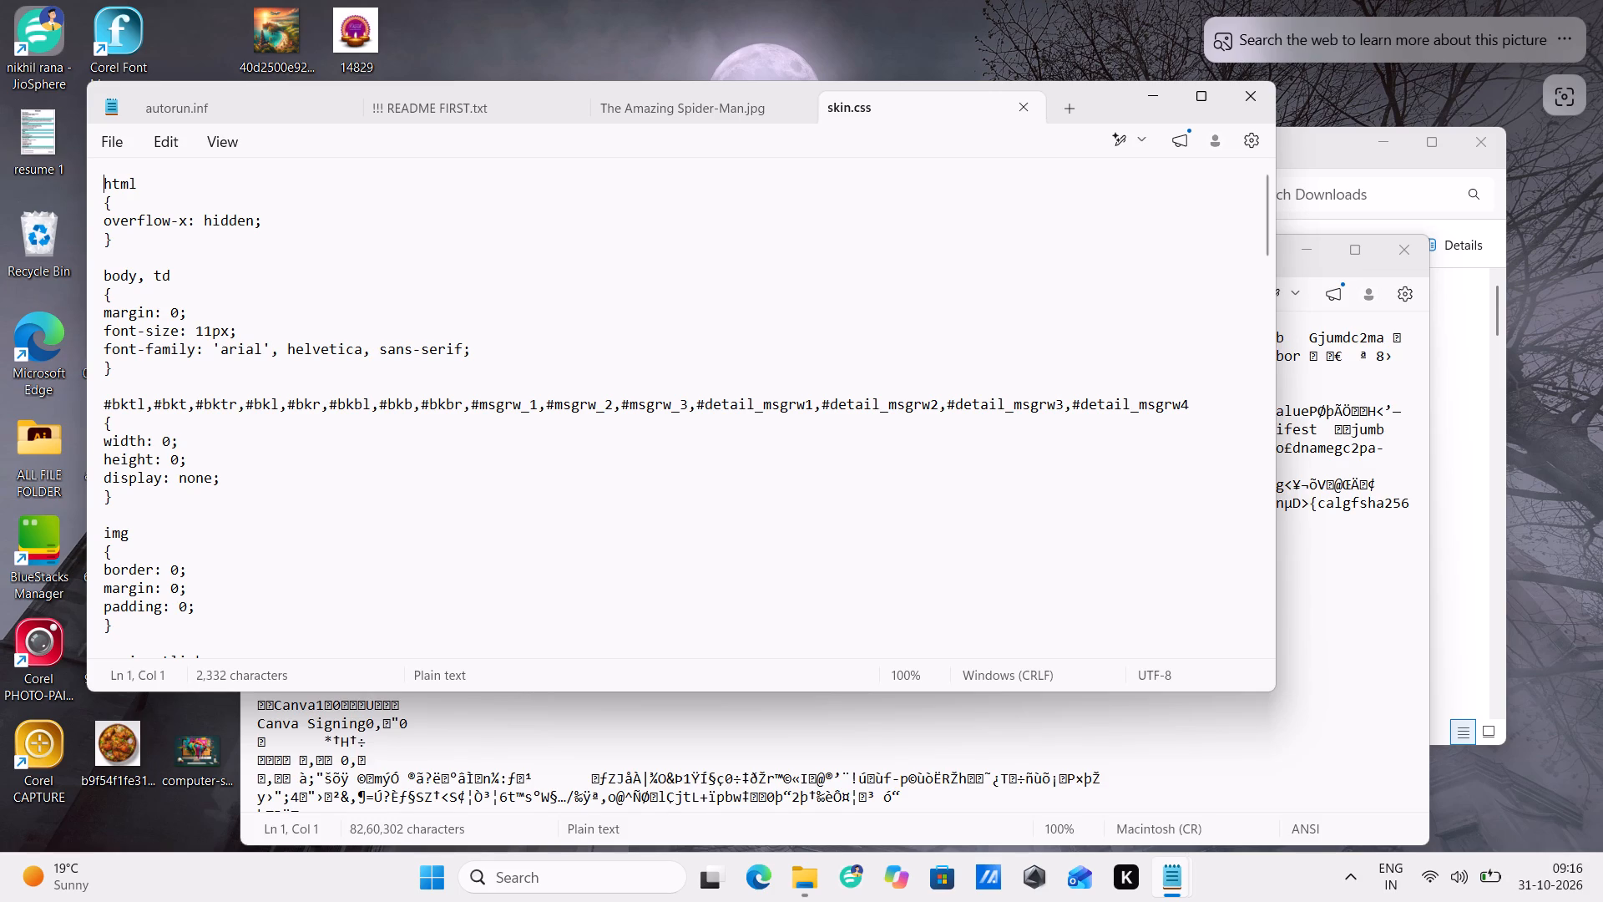
pyautogui.click(1260, 91)
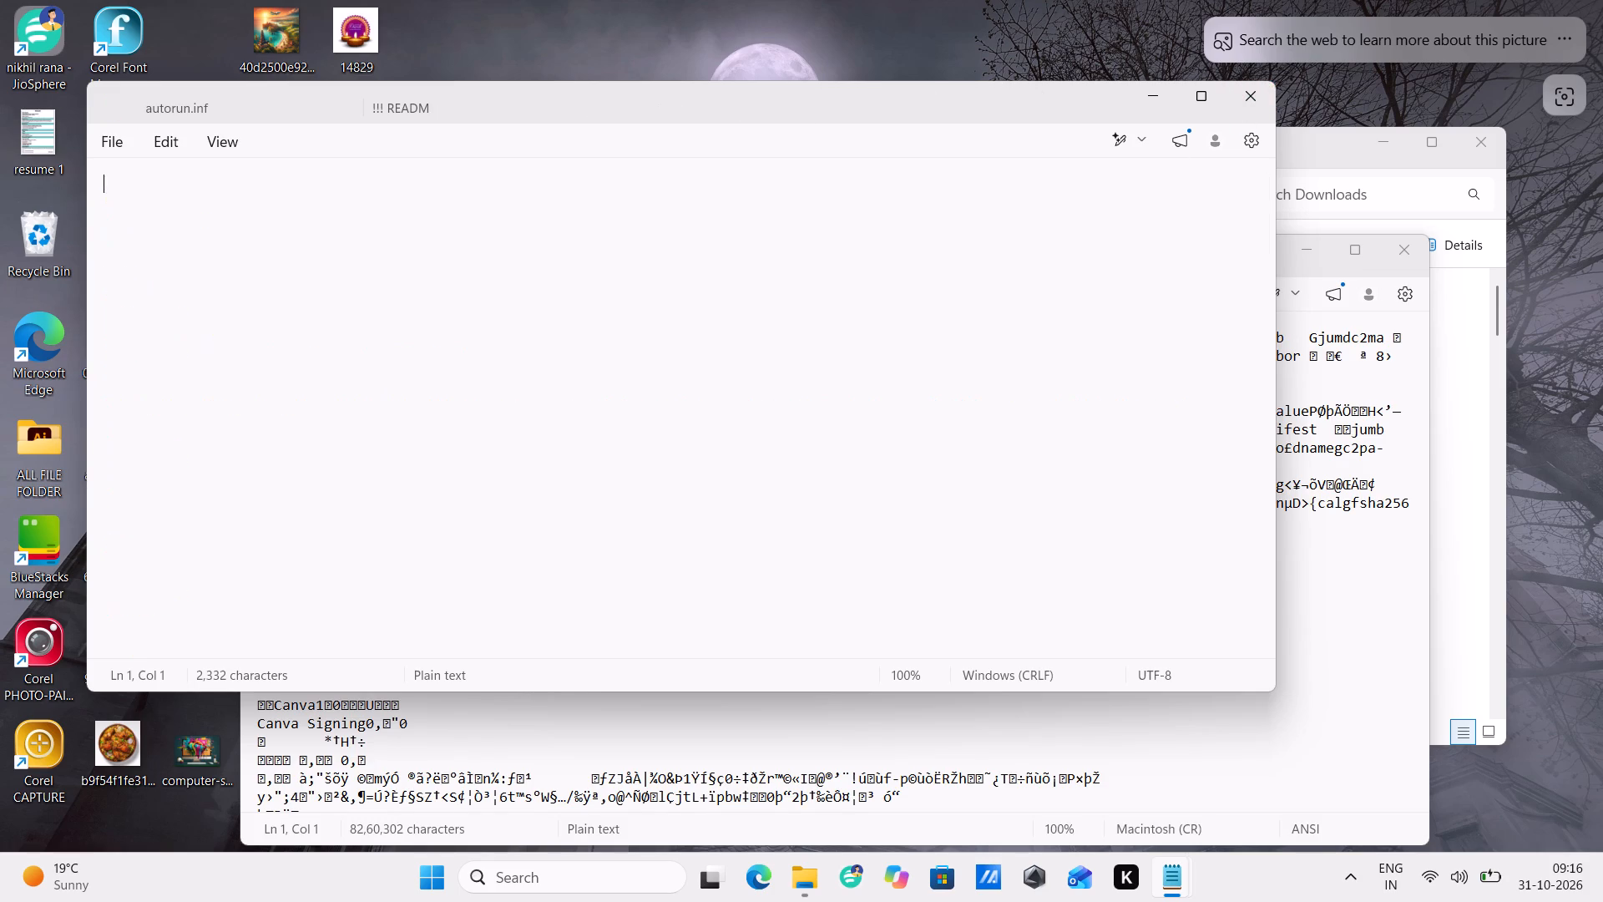
pyautogui.click(711, 446)
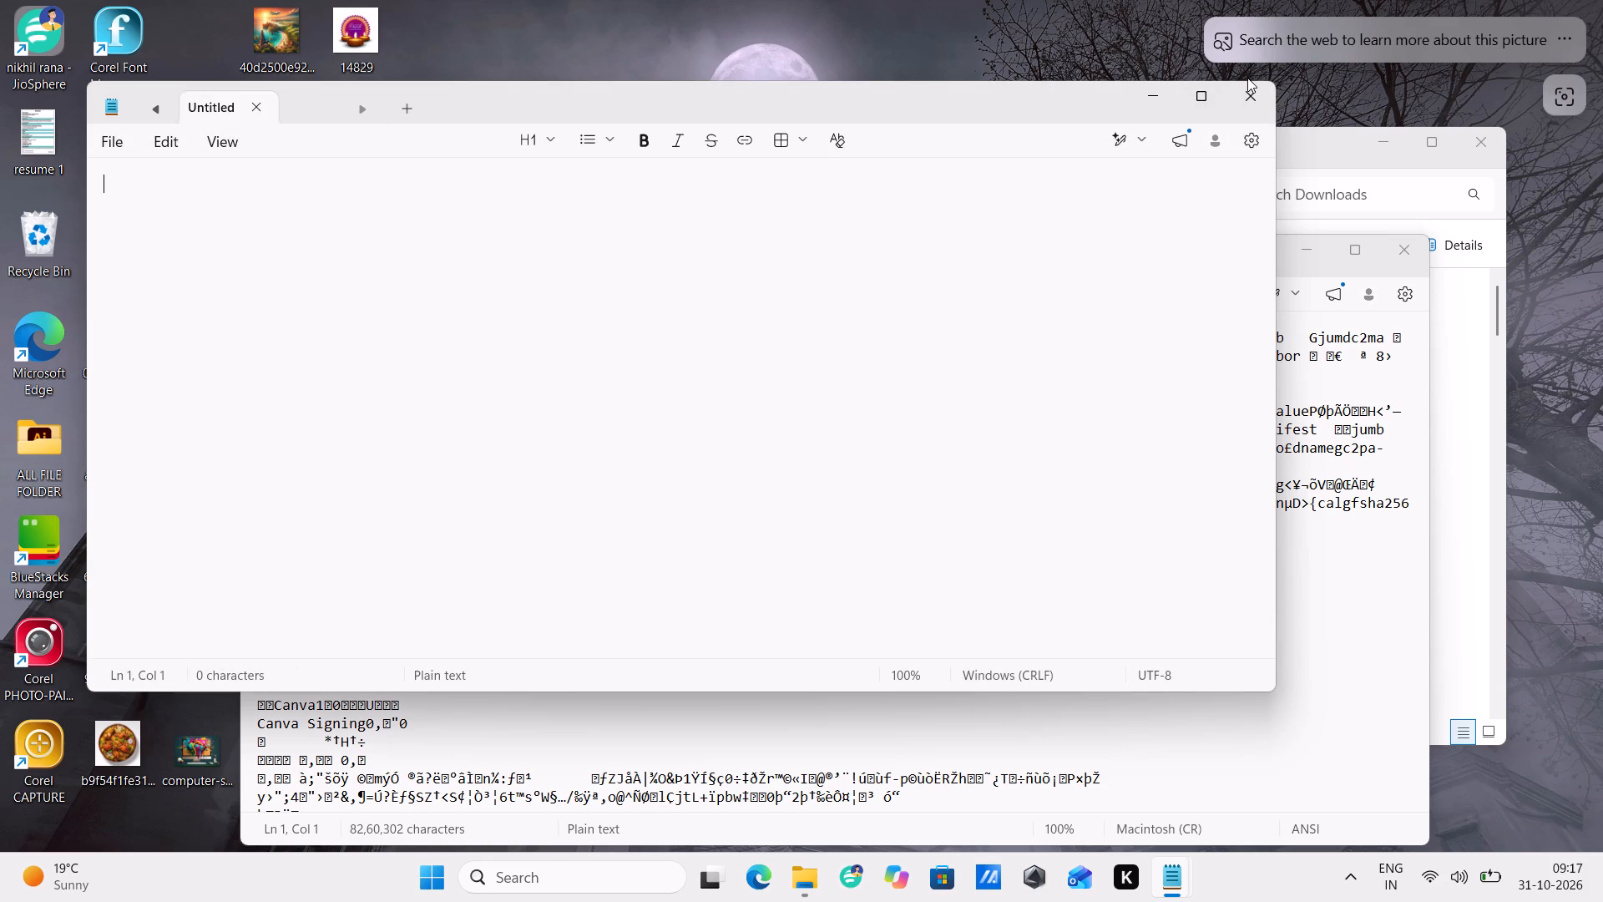
pyautogui.click(1247, 94)
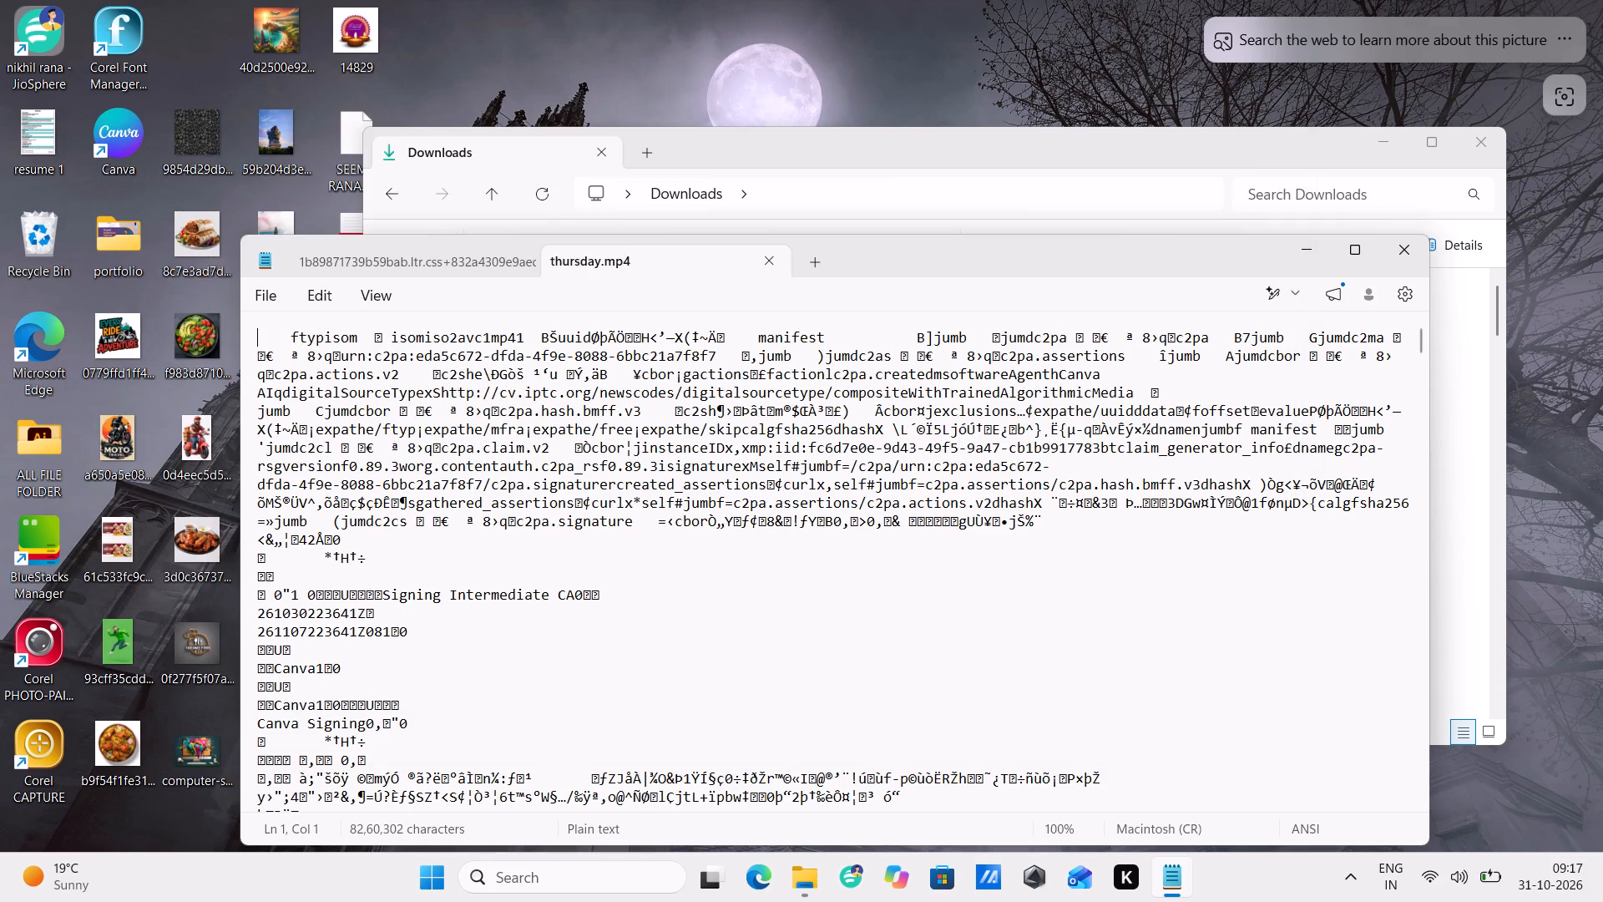
# Look through the raw text of thursday.mp4 and close its Notepad window.
pyautogui.scroll(-4, 311, 478)
pyautogui.scroll(5, 311, 478)
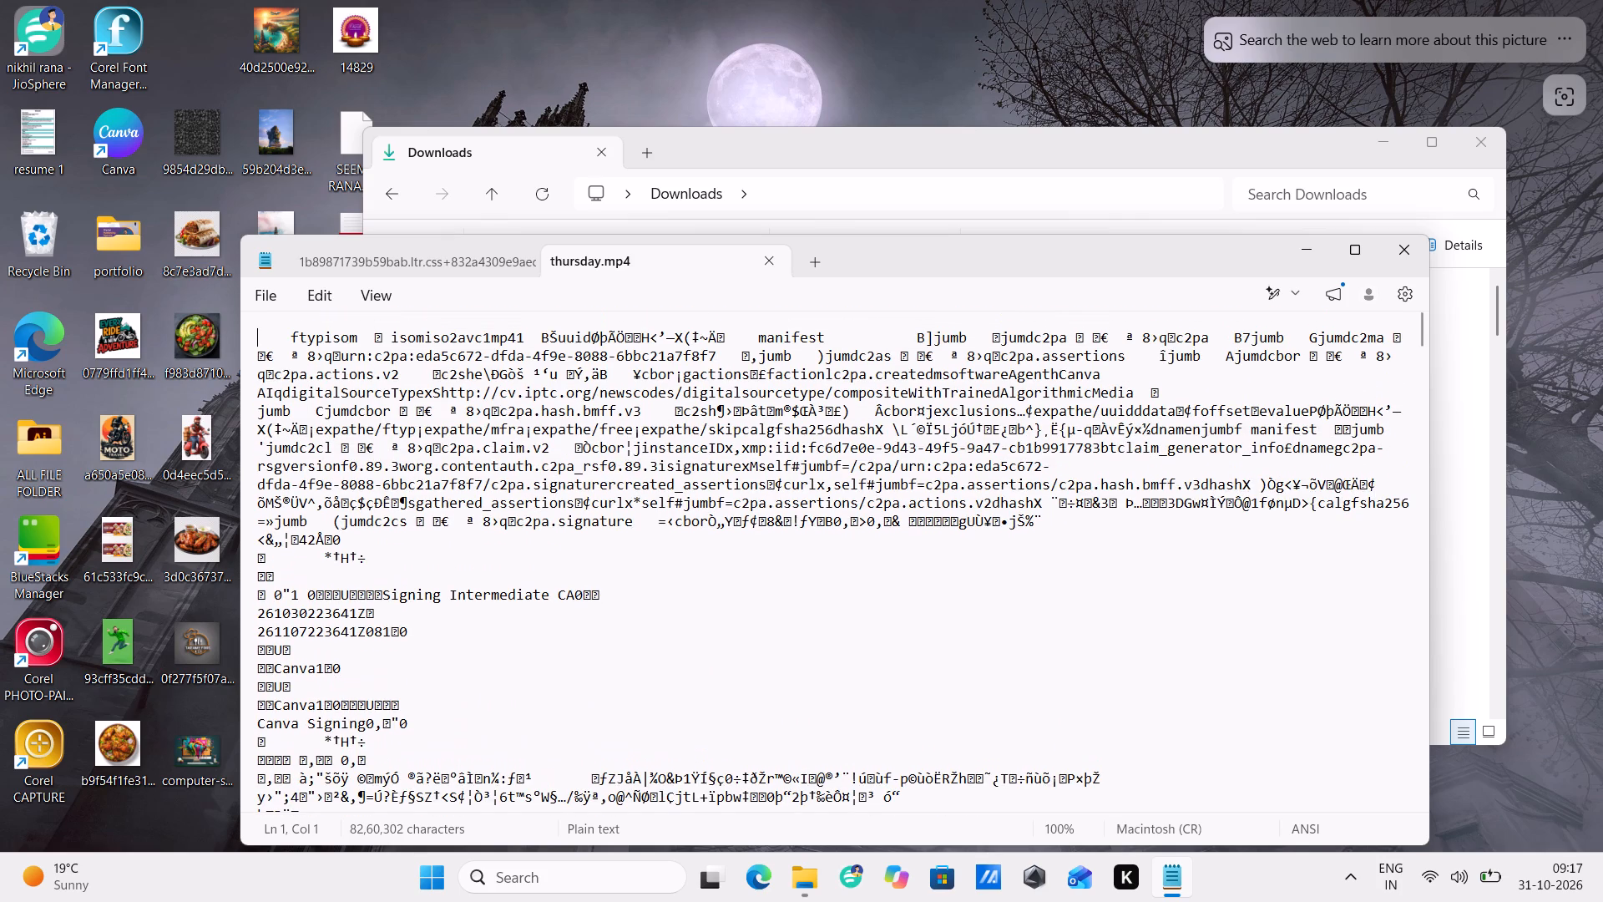
pyautogui.scroll(2, 311, 478)
pyautogui.scroll(-10, 432, 622)
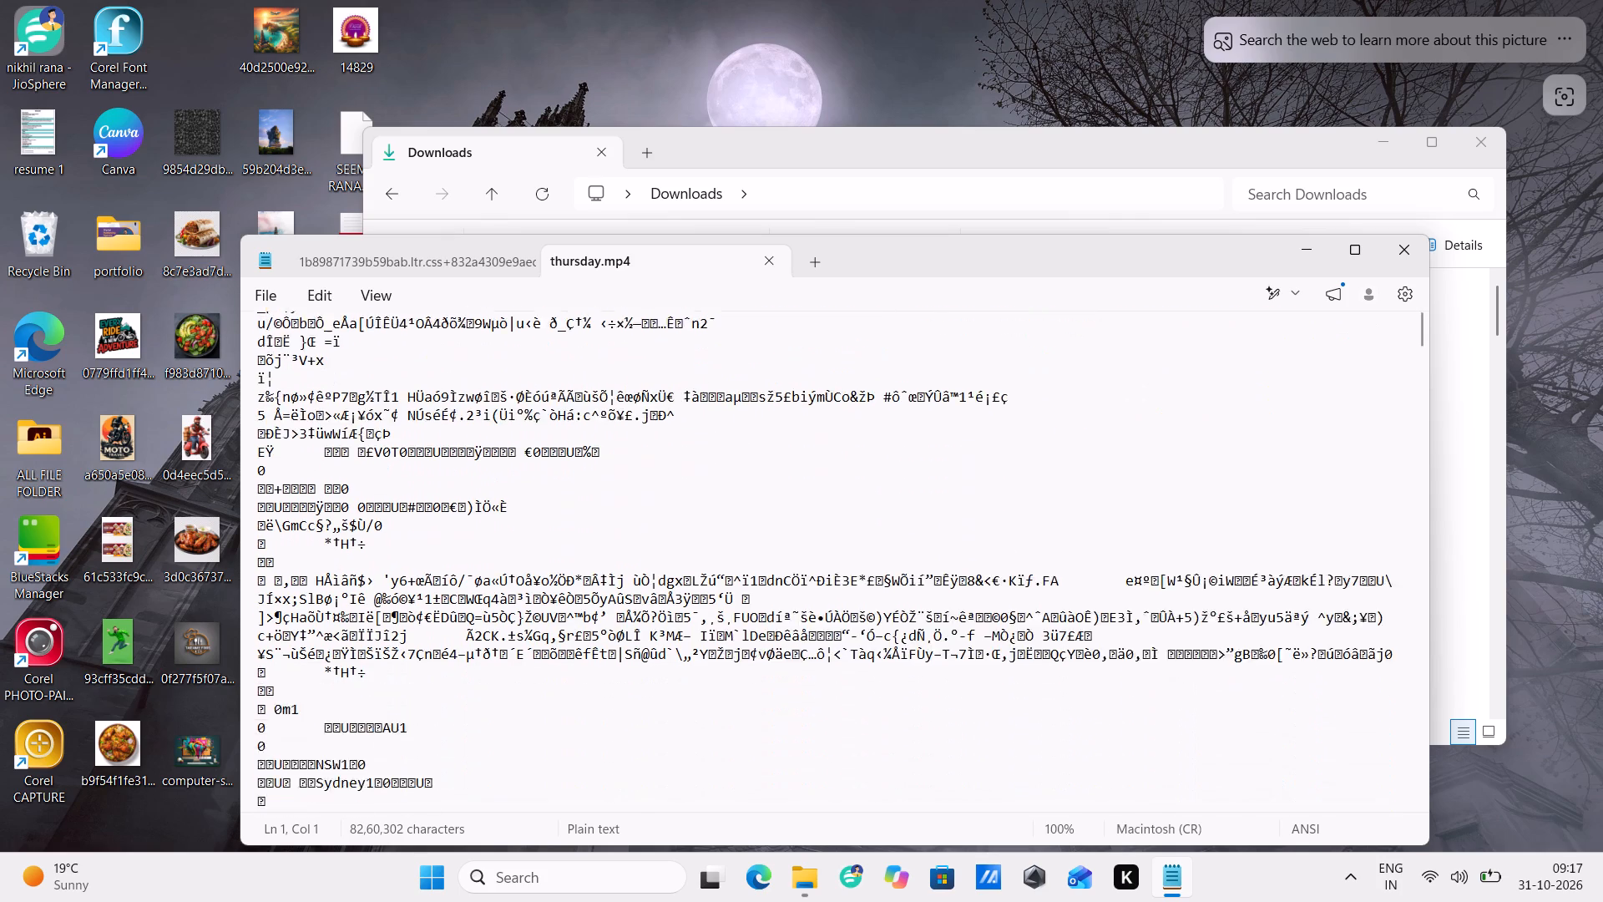
pyautogui.scroll(-8, 432, 622)
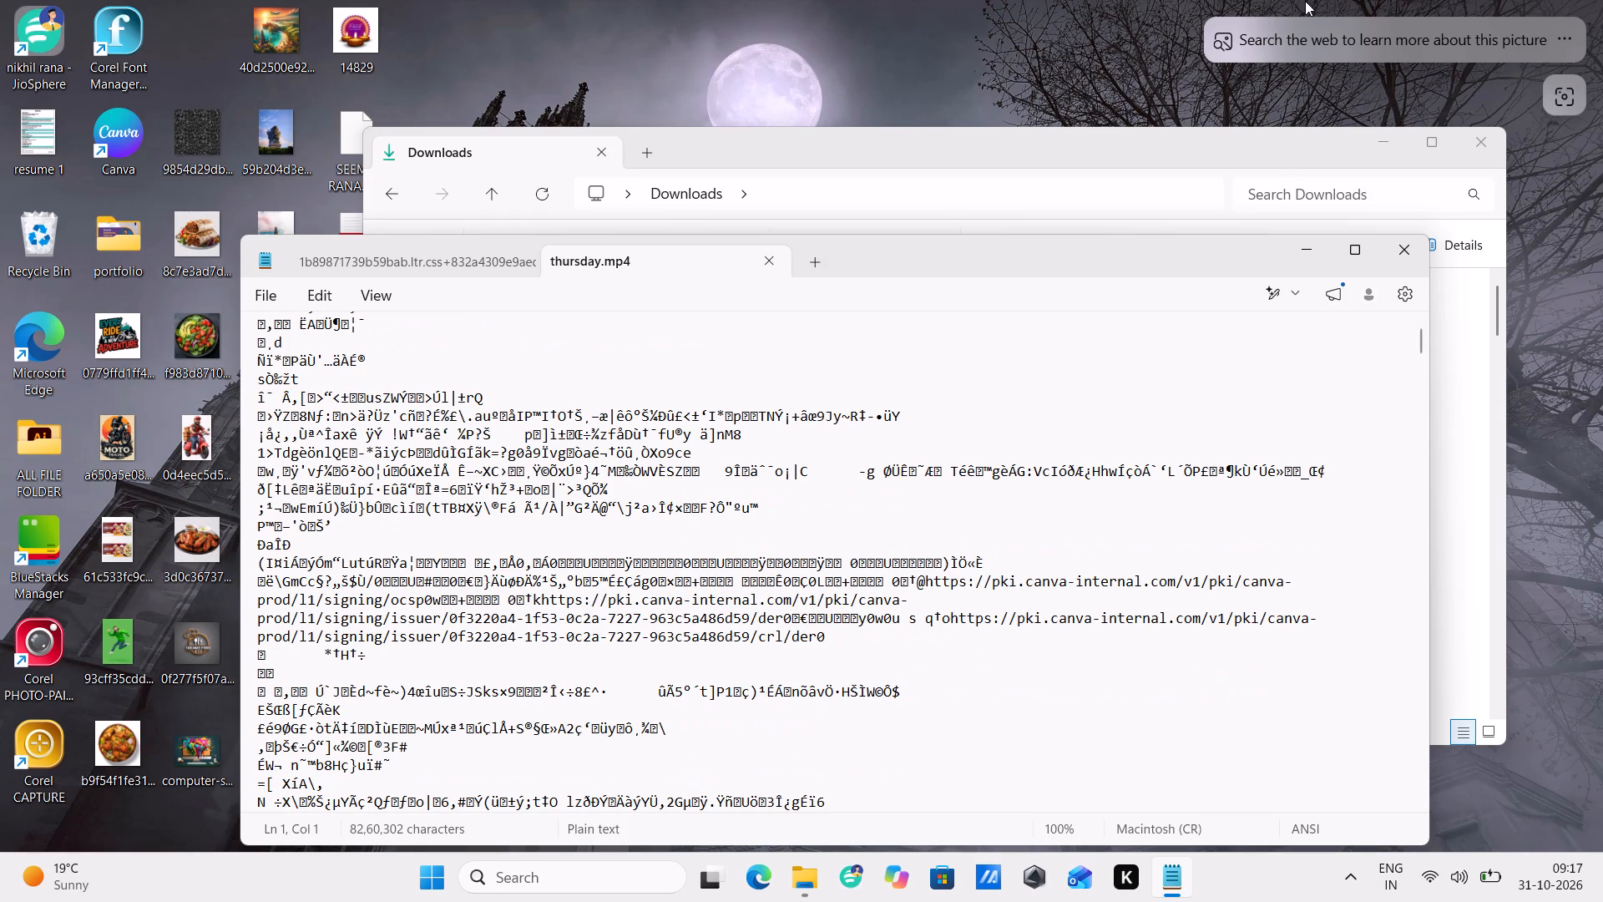
pyautogui.click(1422, 248)
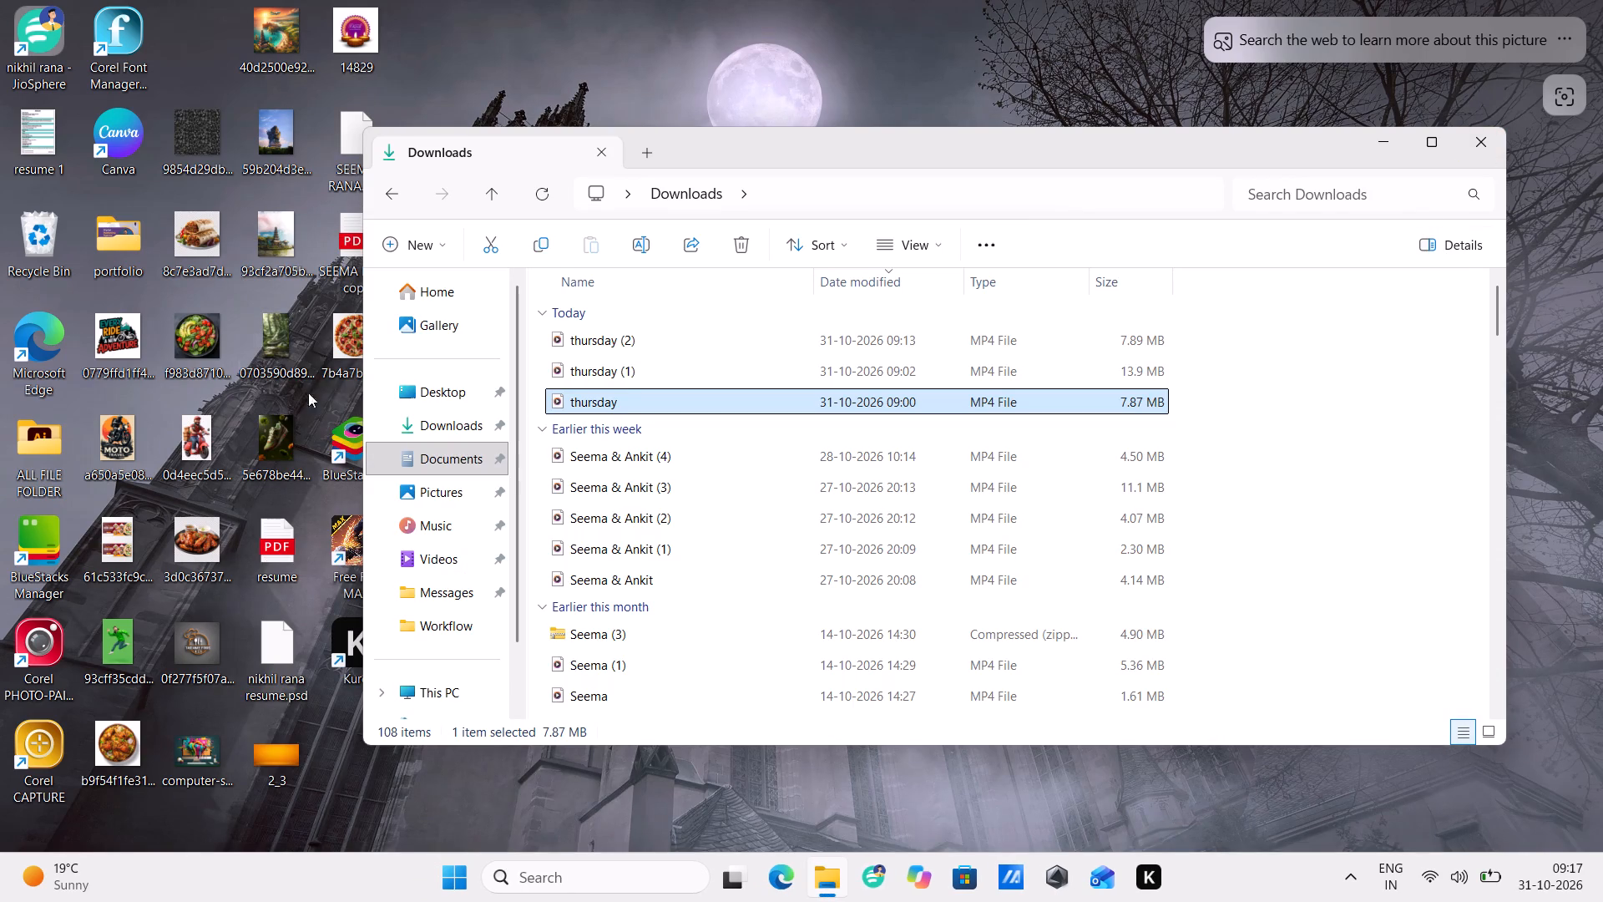
# Rename the thursday video in Downloads as ANKIT & SEEMA.
pyautogui.rightClick(594, 397)
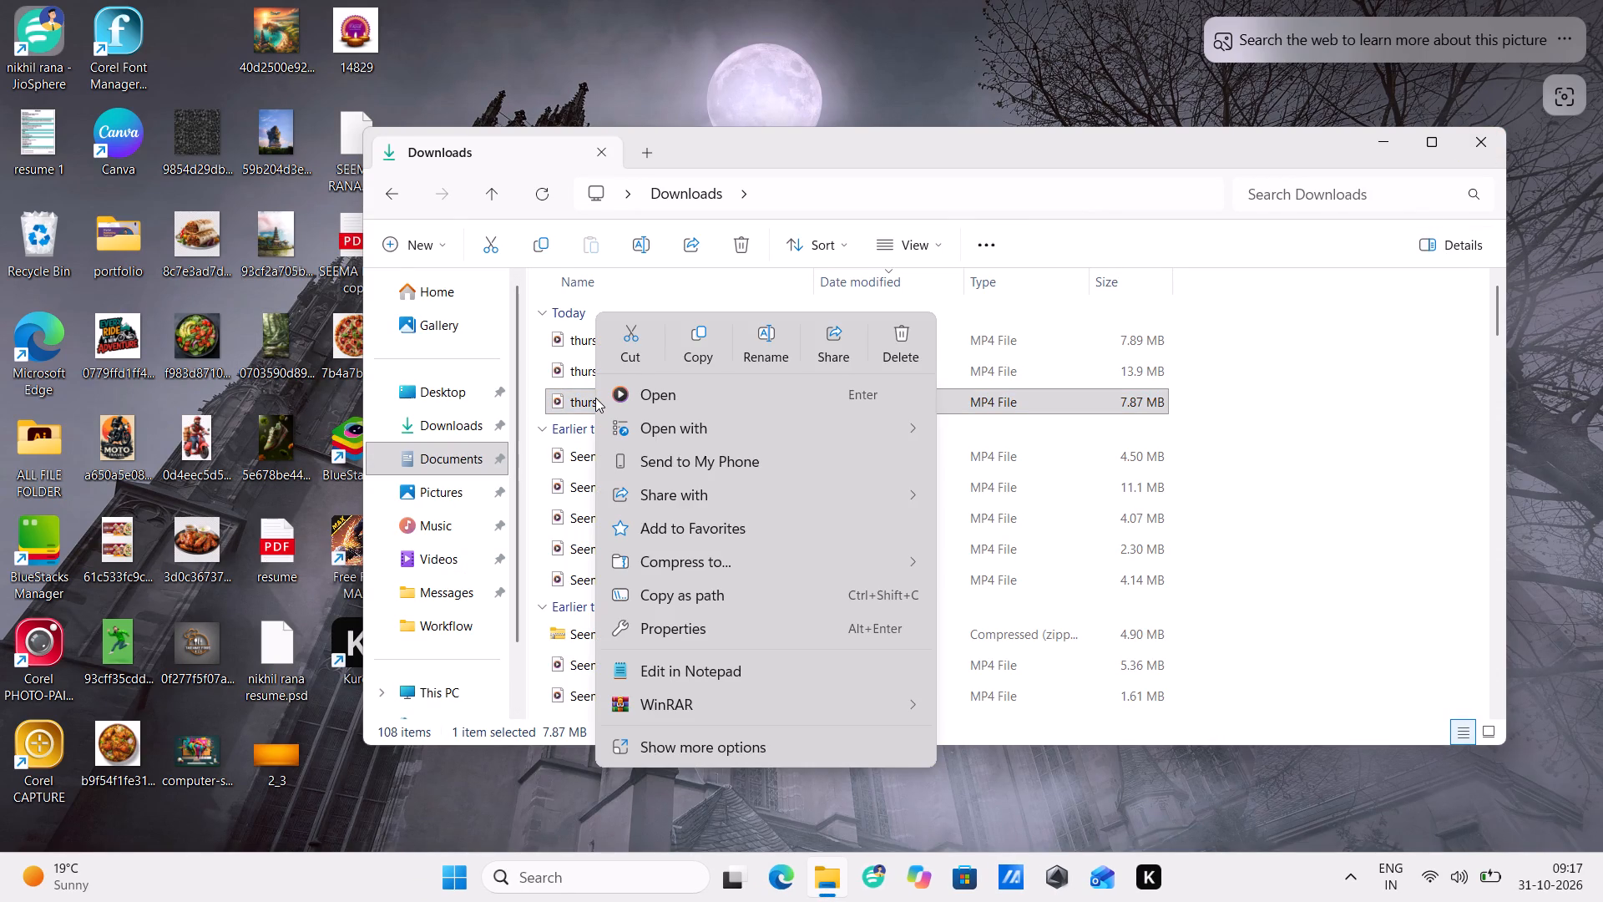
pyautogui.click(750, 342)
pyautogui.press('BackSpace')
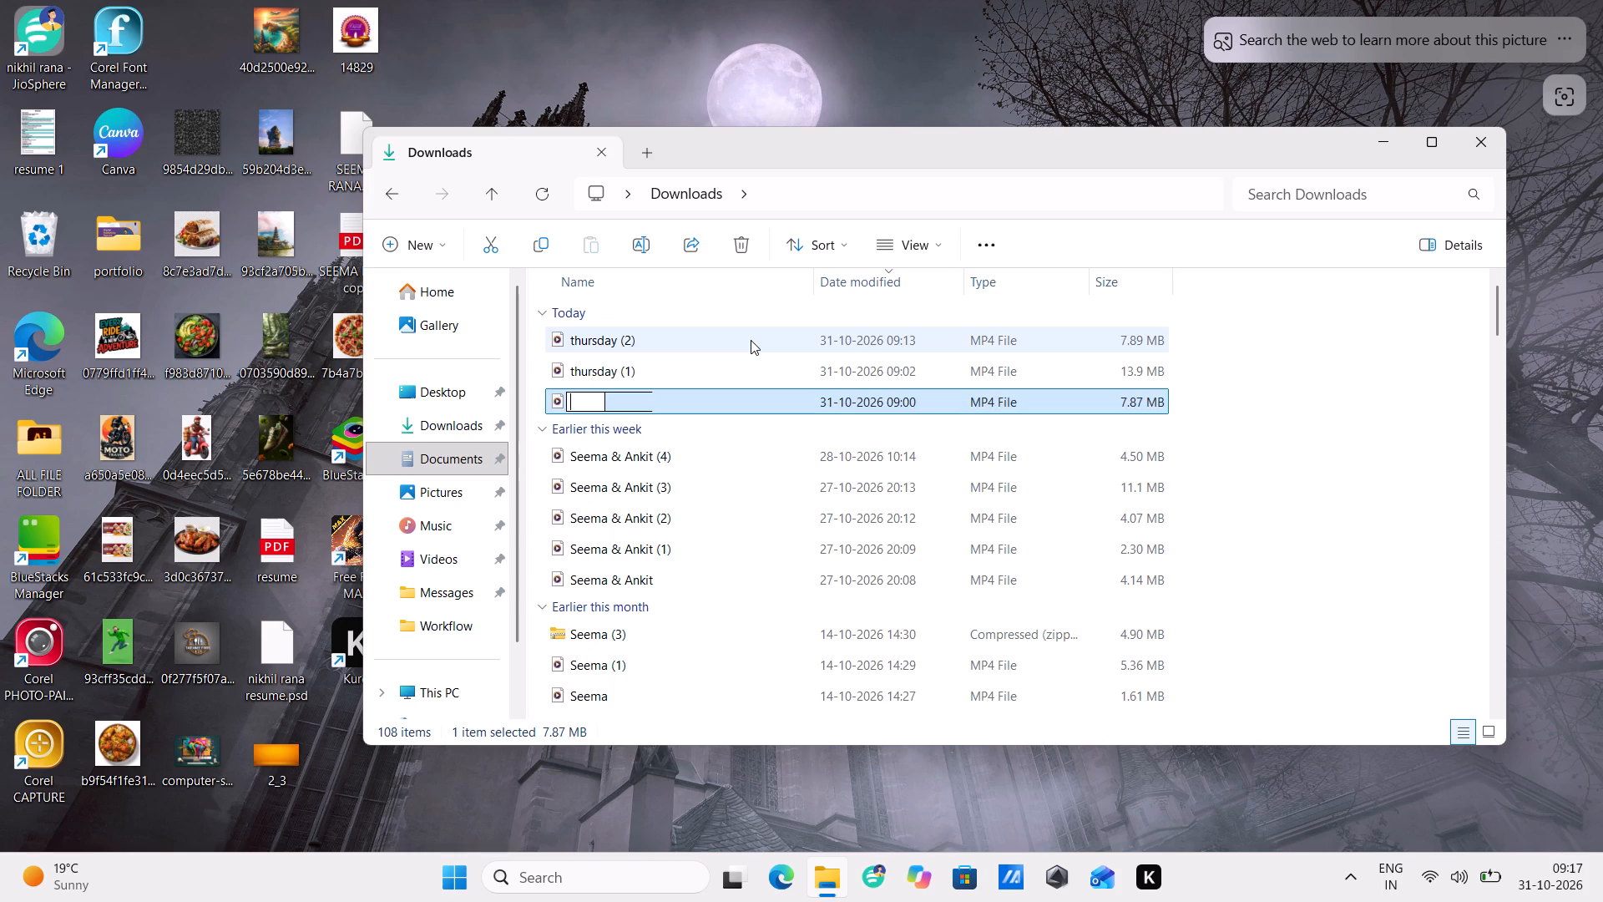
pyautogui.write('ANKIT')
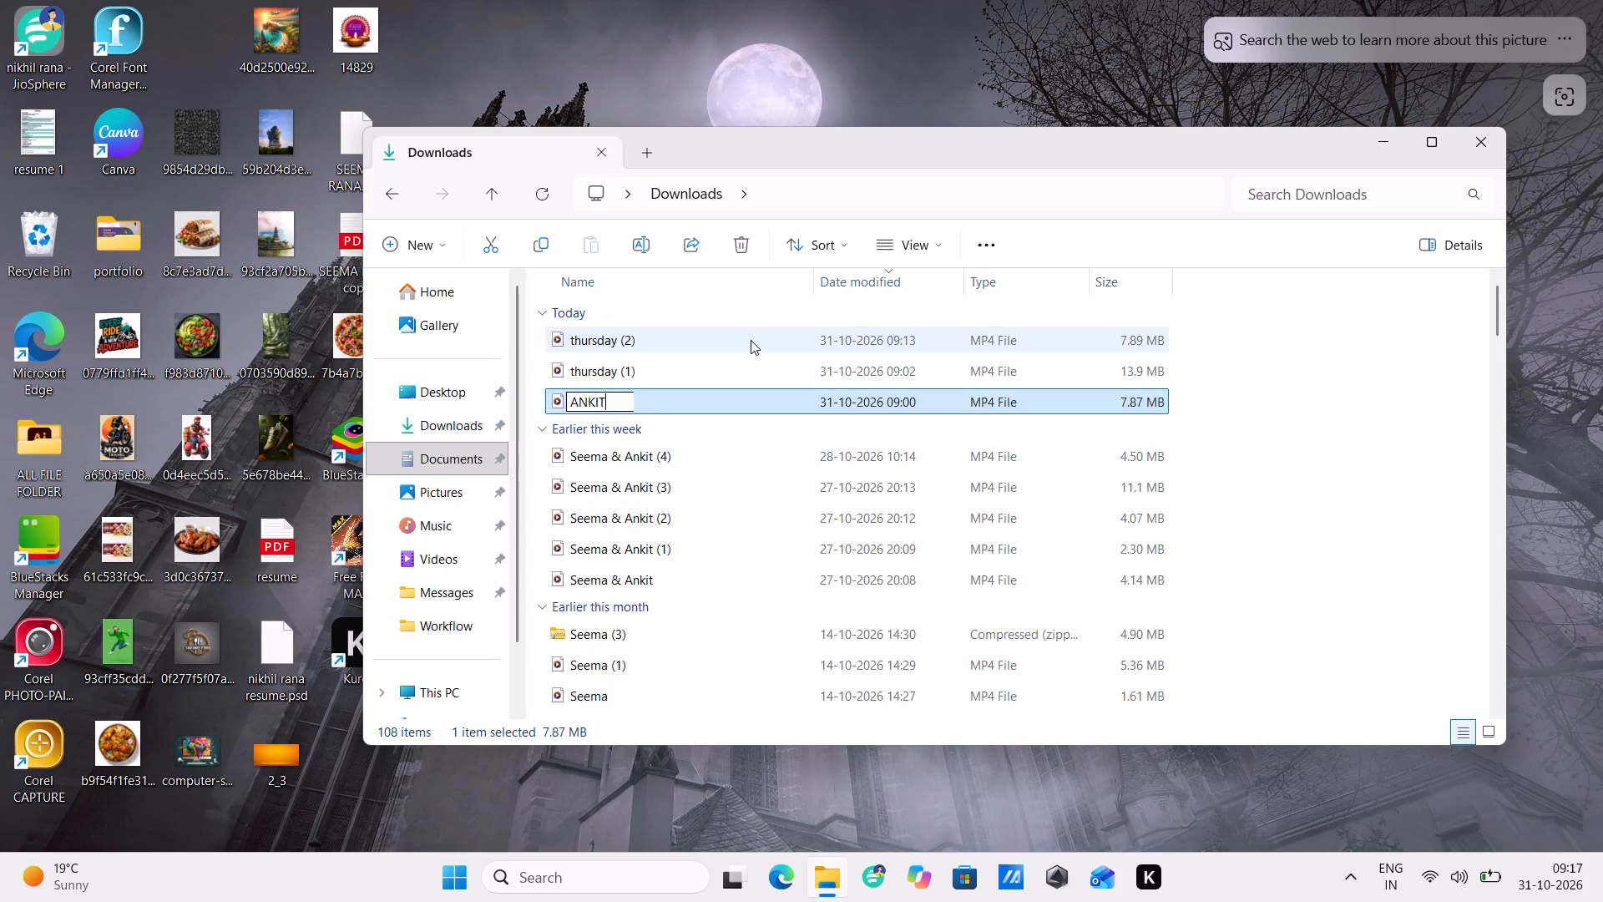
pyautogui.press('space')
pyautogui.hotkey('shift', '&')
pyautogui.press('space')
pyautogui.write('SEEMA')
pyautogui.press('Return')
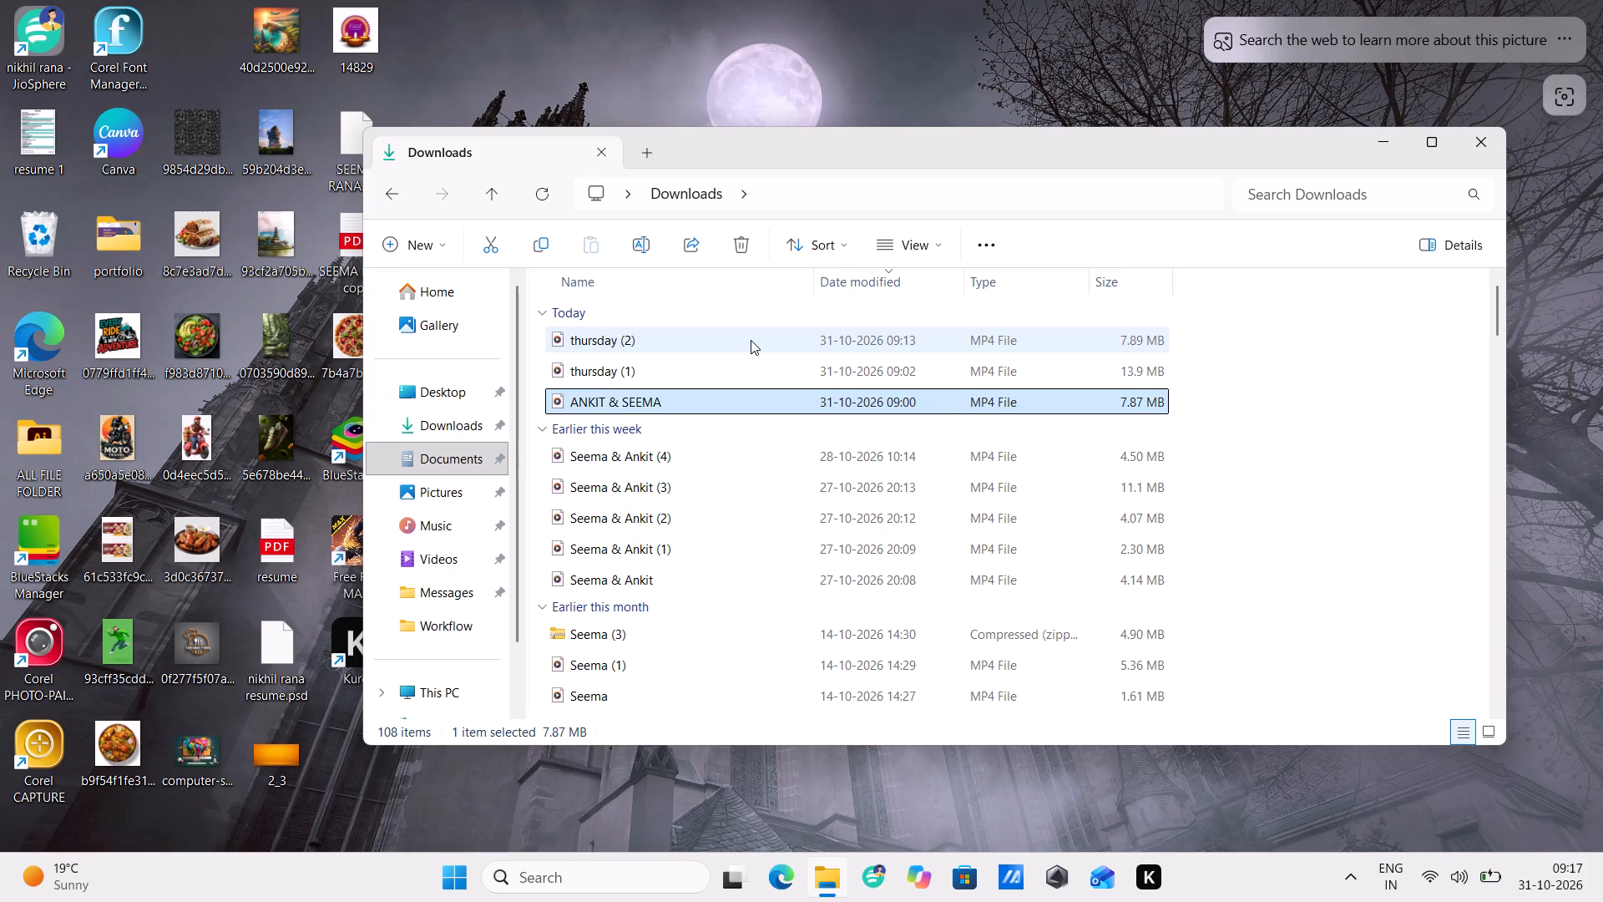
# Rename the thursday (1) video as ANKIT & SEEMA, accepting the numbered name ANKIT & SEEMA (2).
pyautogui.click(596, 375)
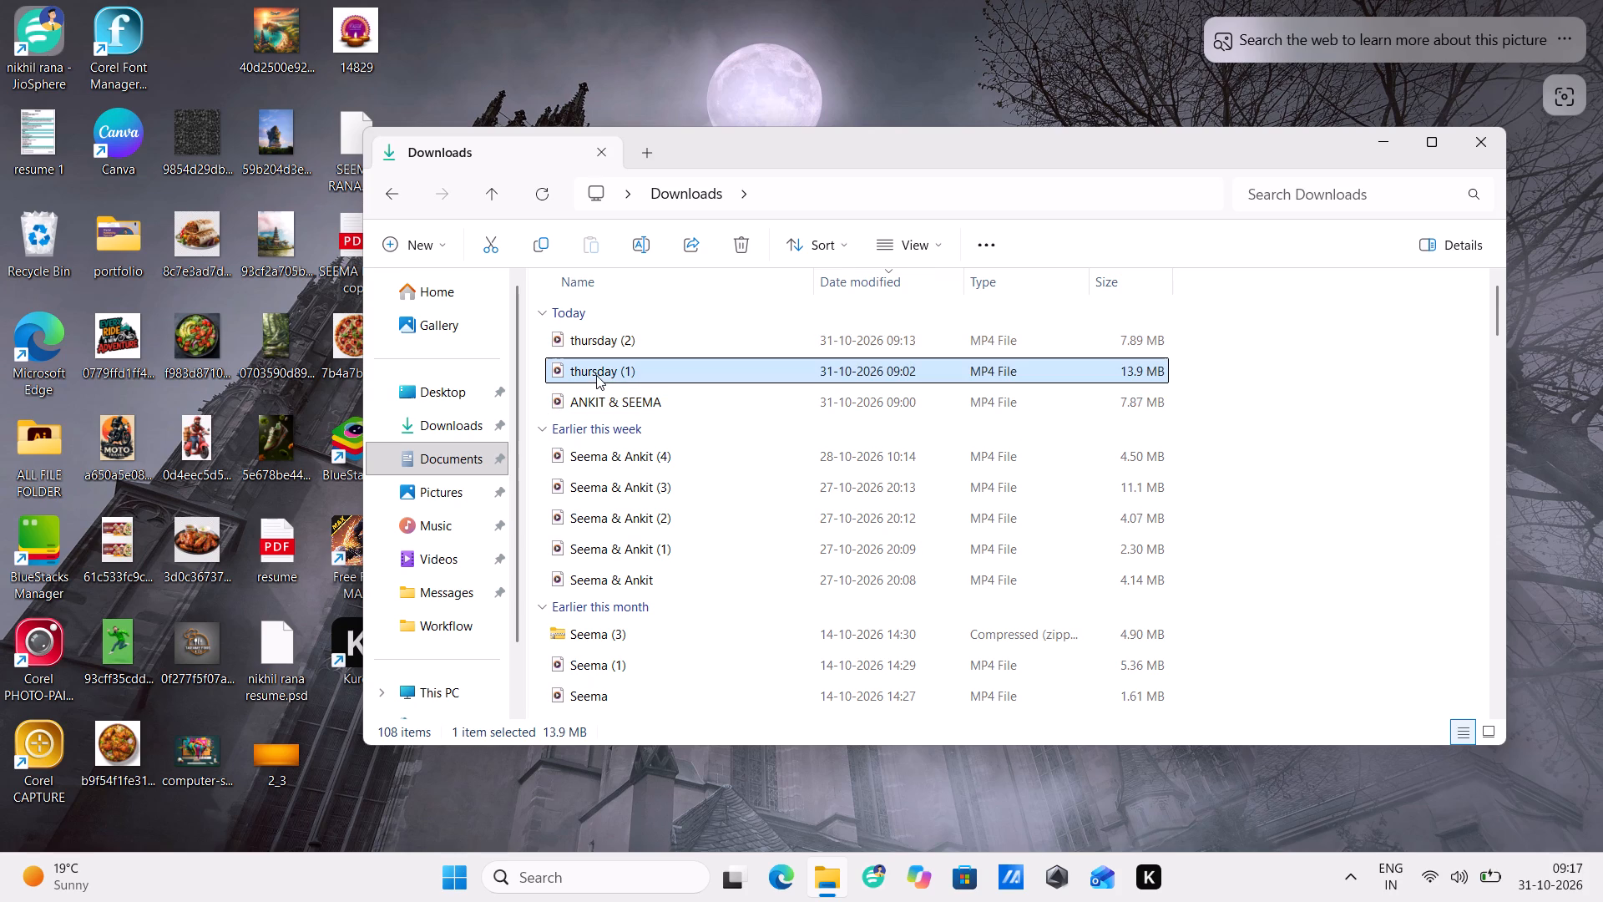
pyautogui.rightClick(596, 375)
pyautogui.click(746, 354)
pyautogui.press('BackSpace')
pyautogui.write('ANKIT')
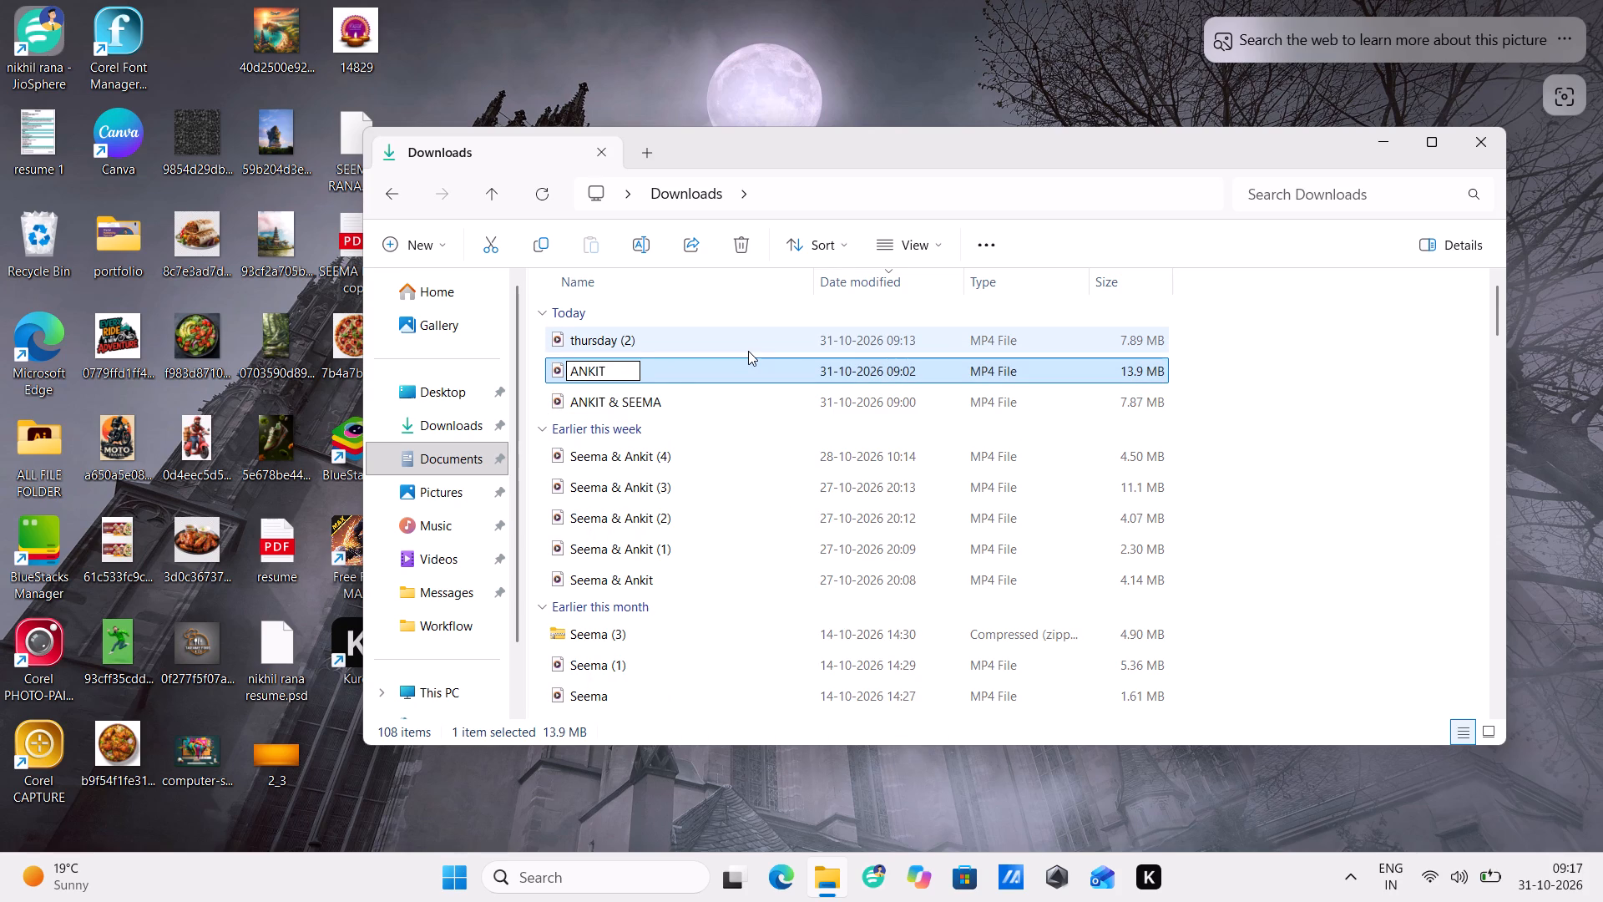
pyautogui.press('space')
pyautogui.hotkey('shift', '&')
pyautogui.press('space')
pyautogui.write('SEEMA')
pyautogui.press('Return')
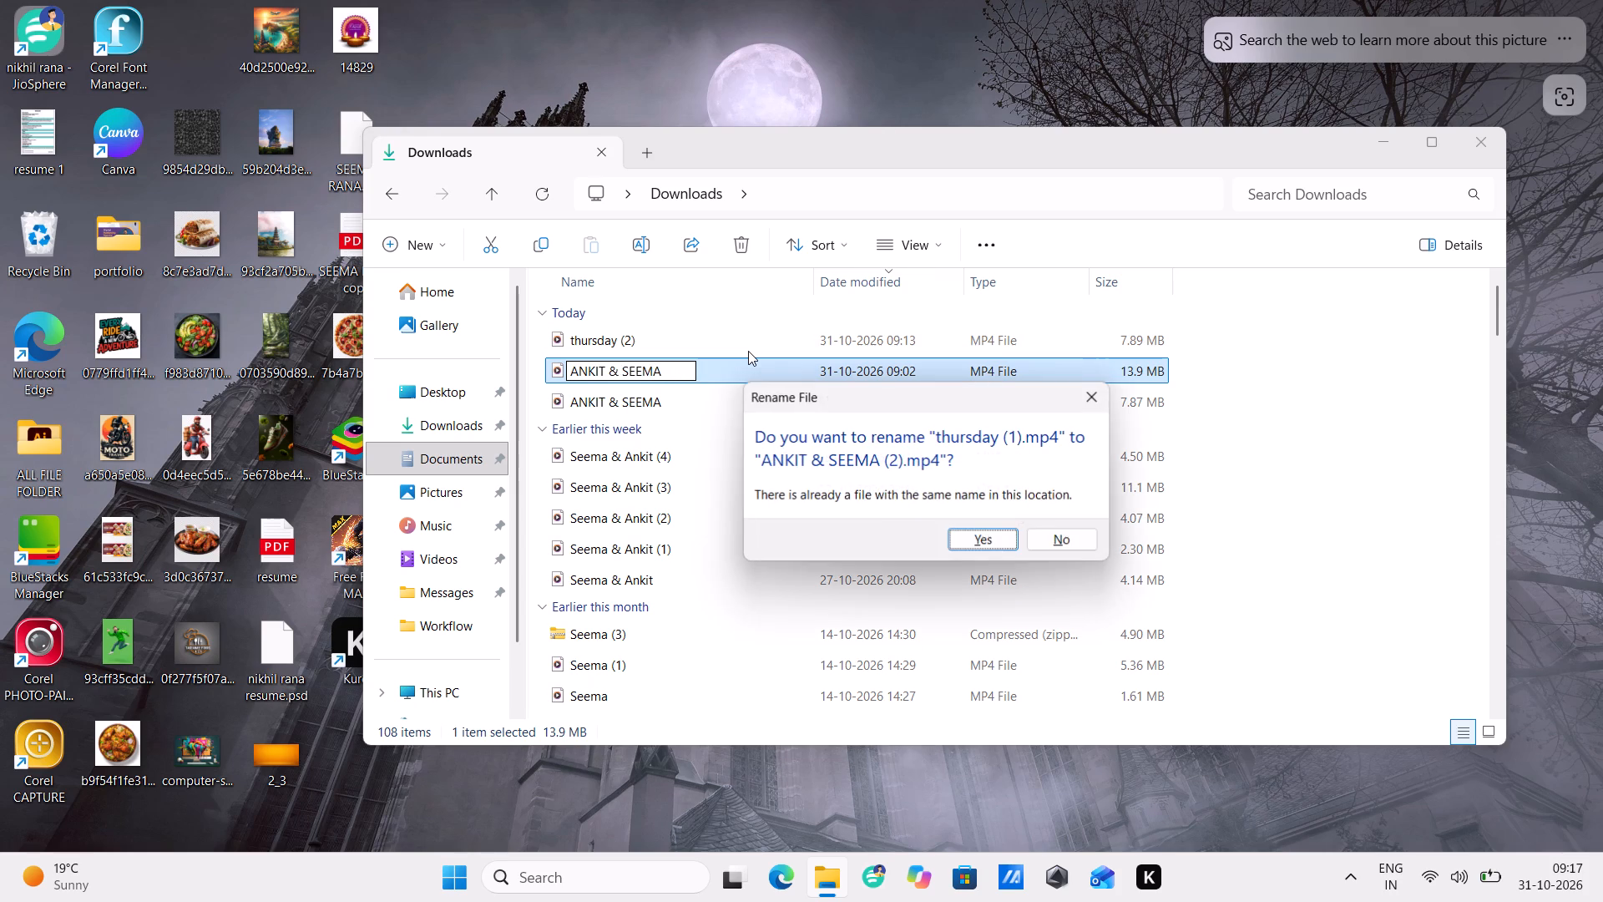
pyautogui.click(682, 365)
pyautogui.click(1002, 537)
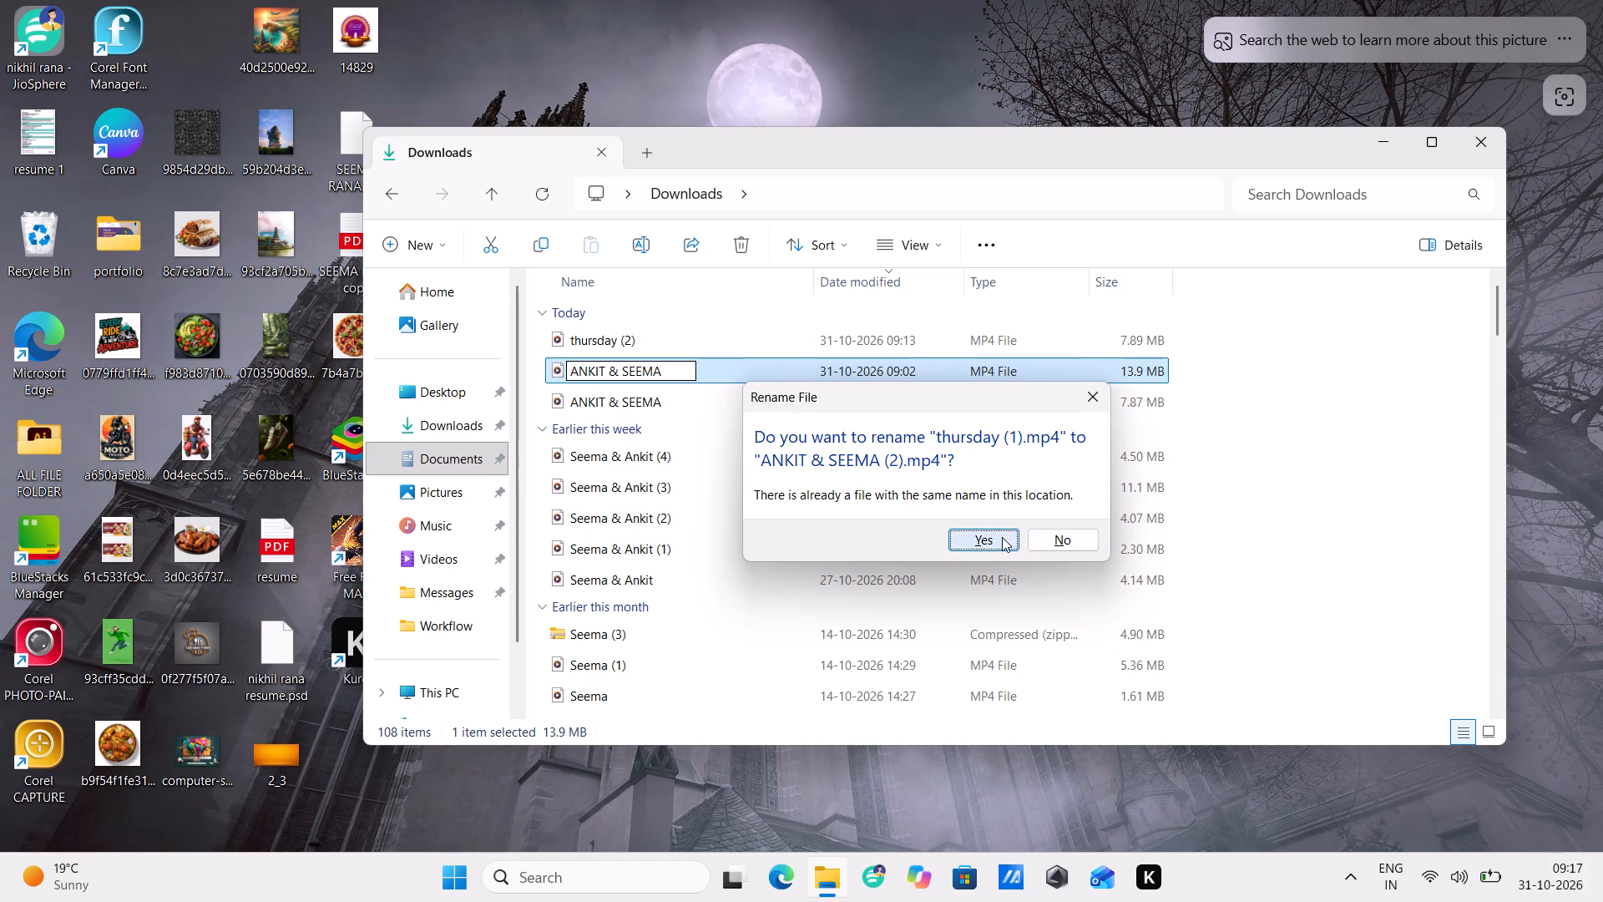
# Play the thursday (2) video in Media Player and close the player.
pyautogui.doubleClick(643, 346)
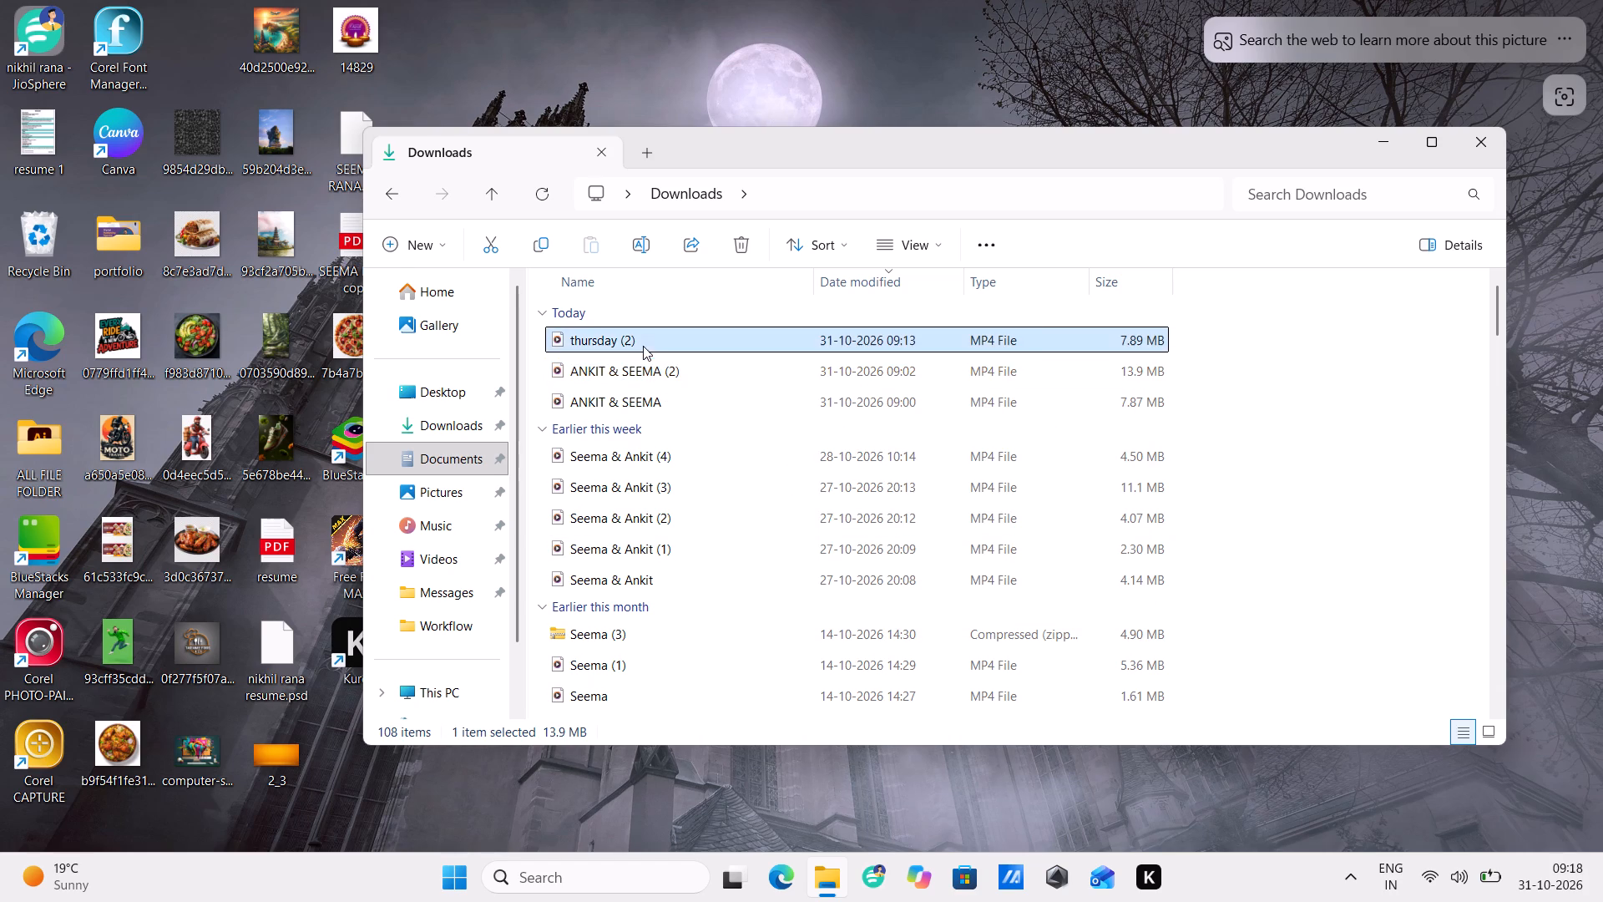
pyautogui.click(1096, 3)
pyautogui.click(1096, 13)
# Rename the thursday (2) video as ANKIT & SEEMA, accepting the numbered name ANKIT & SEEMA (3).
pyautogui.click(635, 249)
pyautogui.press('BackSpace')
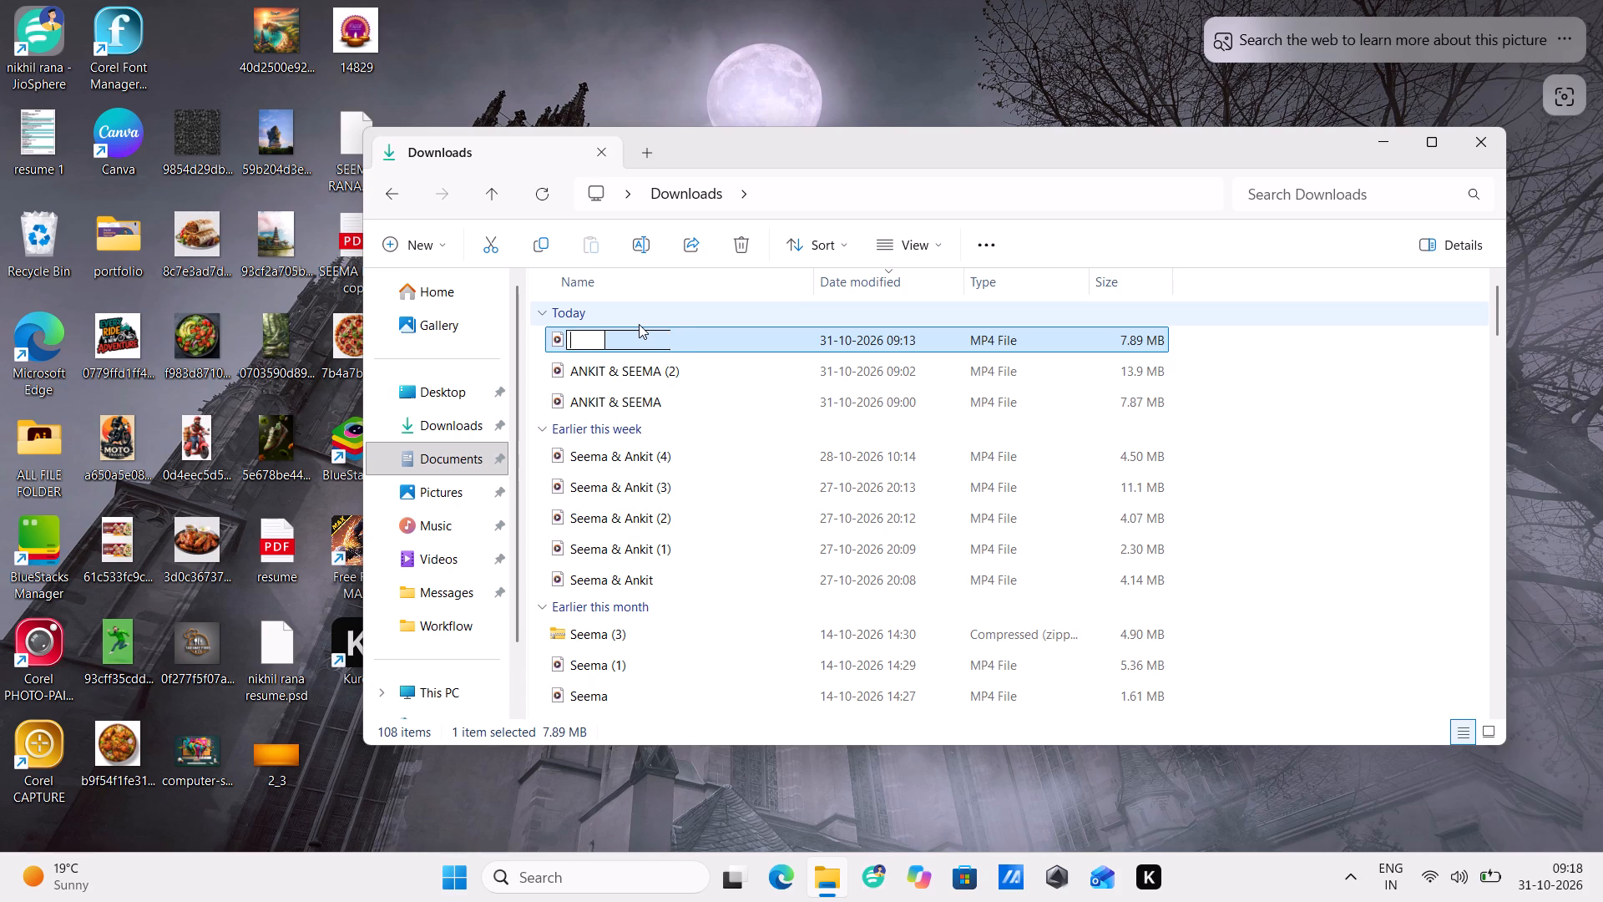
pyautogui.write('ANKIT &')
pyautogui.press('space')
pyautogui.write('SEEMA')
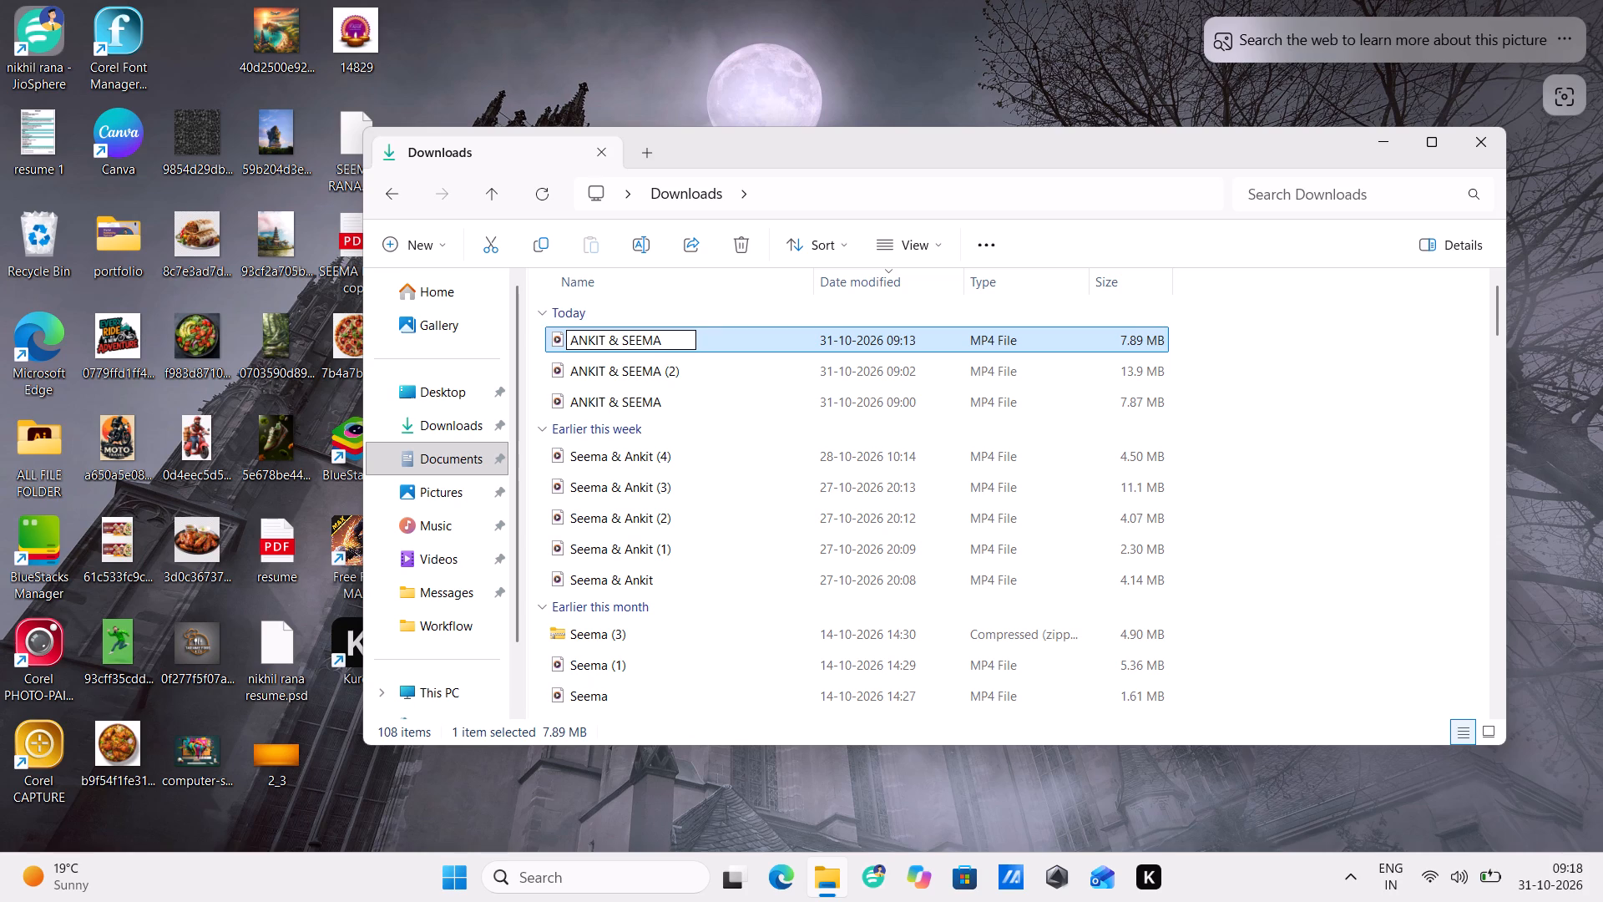
pyautogui.press('Return')
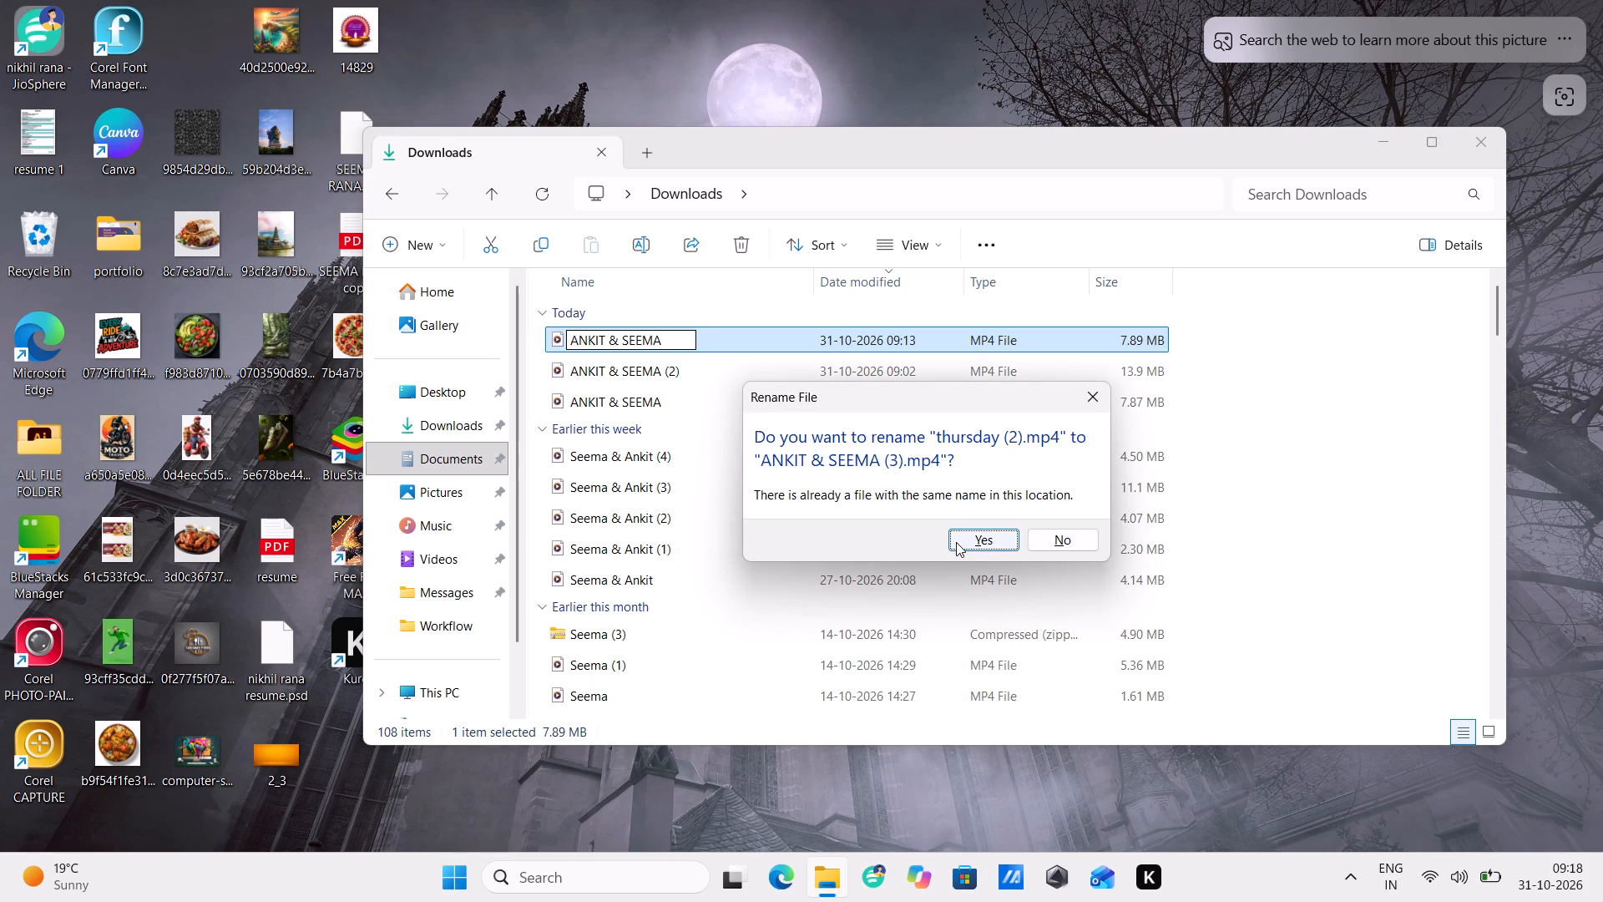
pyautogui.click(958, 542)
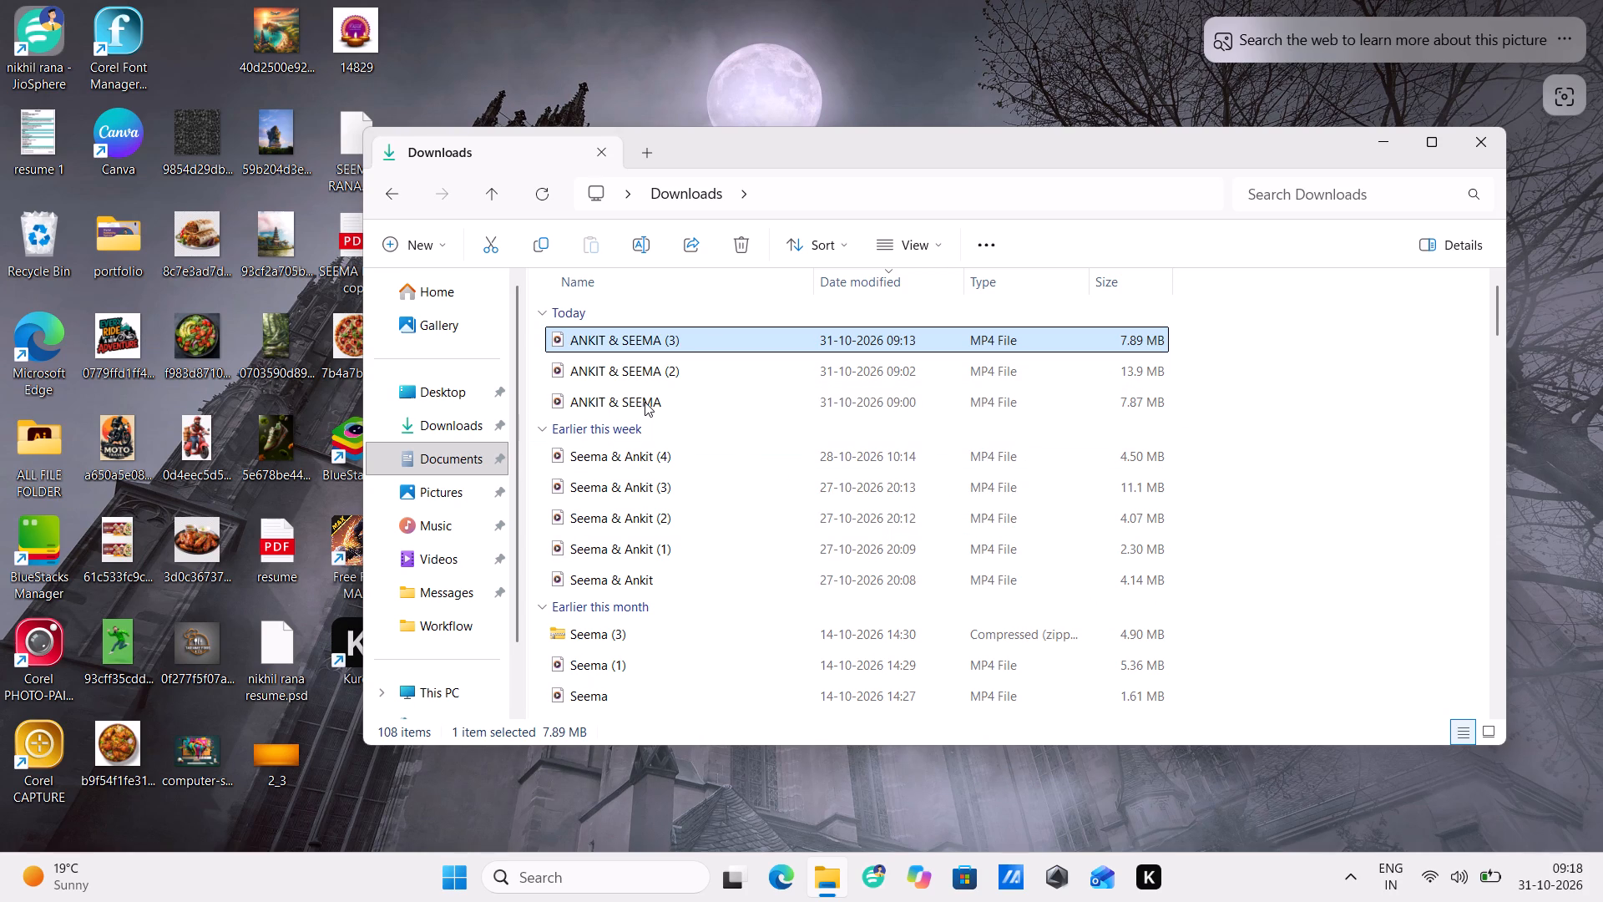
pyautogui.click(1286, 362)
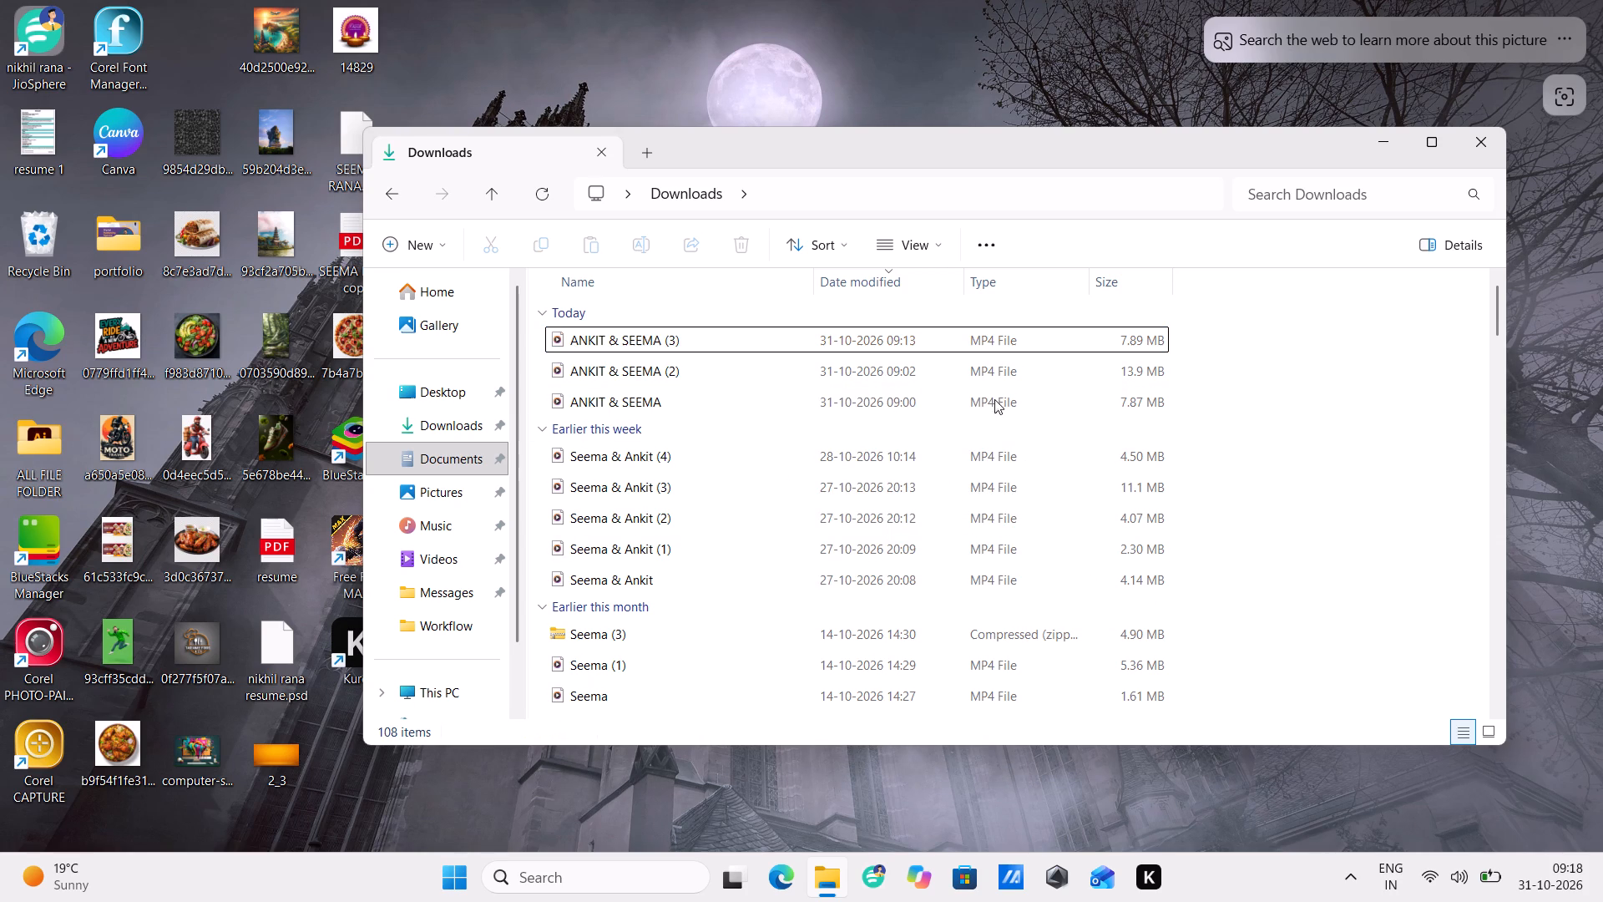
# Share the ANKIT & SEEMA (2) video from Downloads using WhatsApp.
pyautogui.rightClick(736, 372)
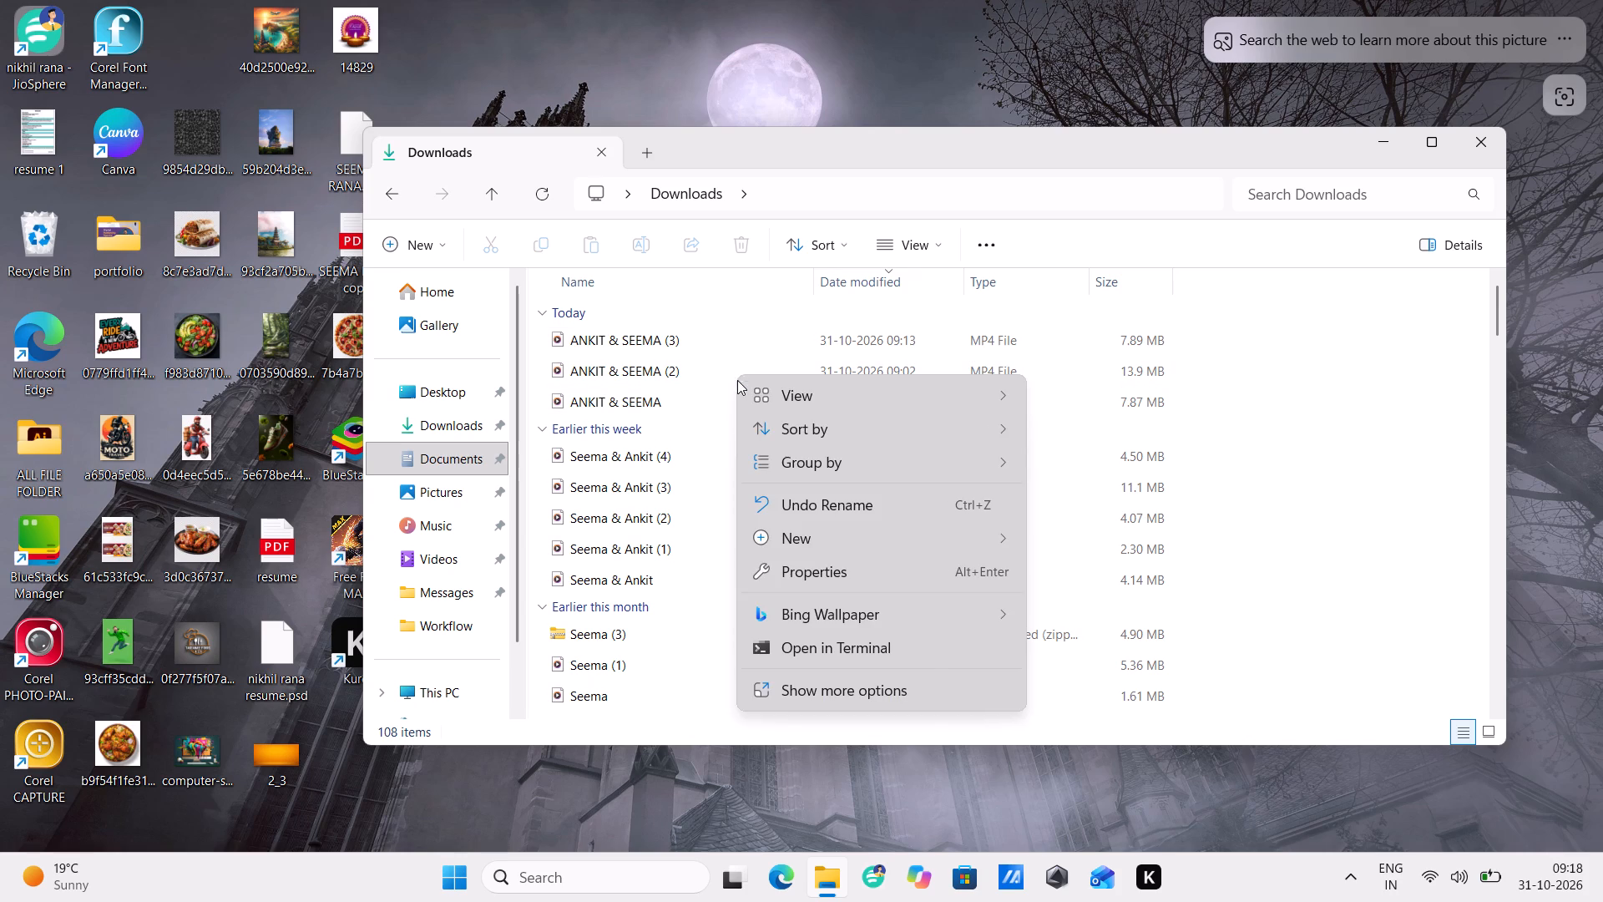
pyautogui.click(702, 383)
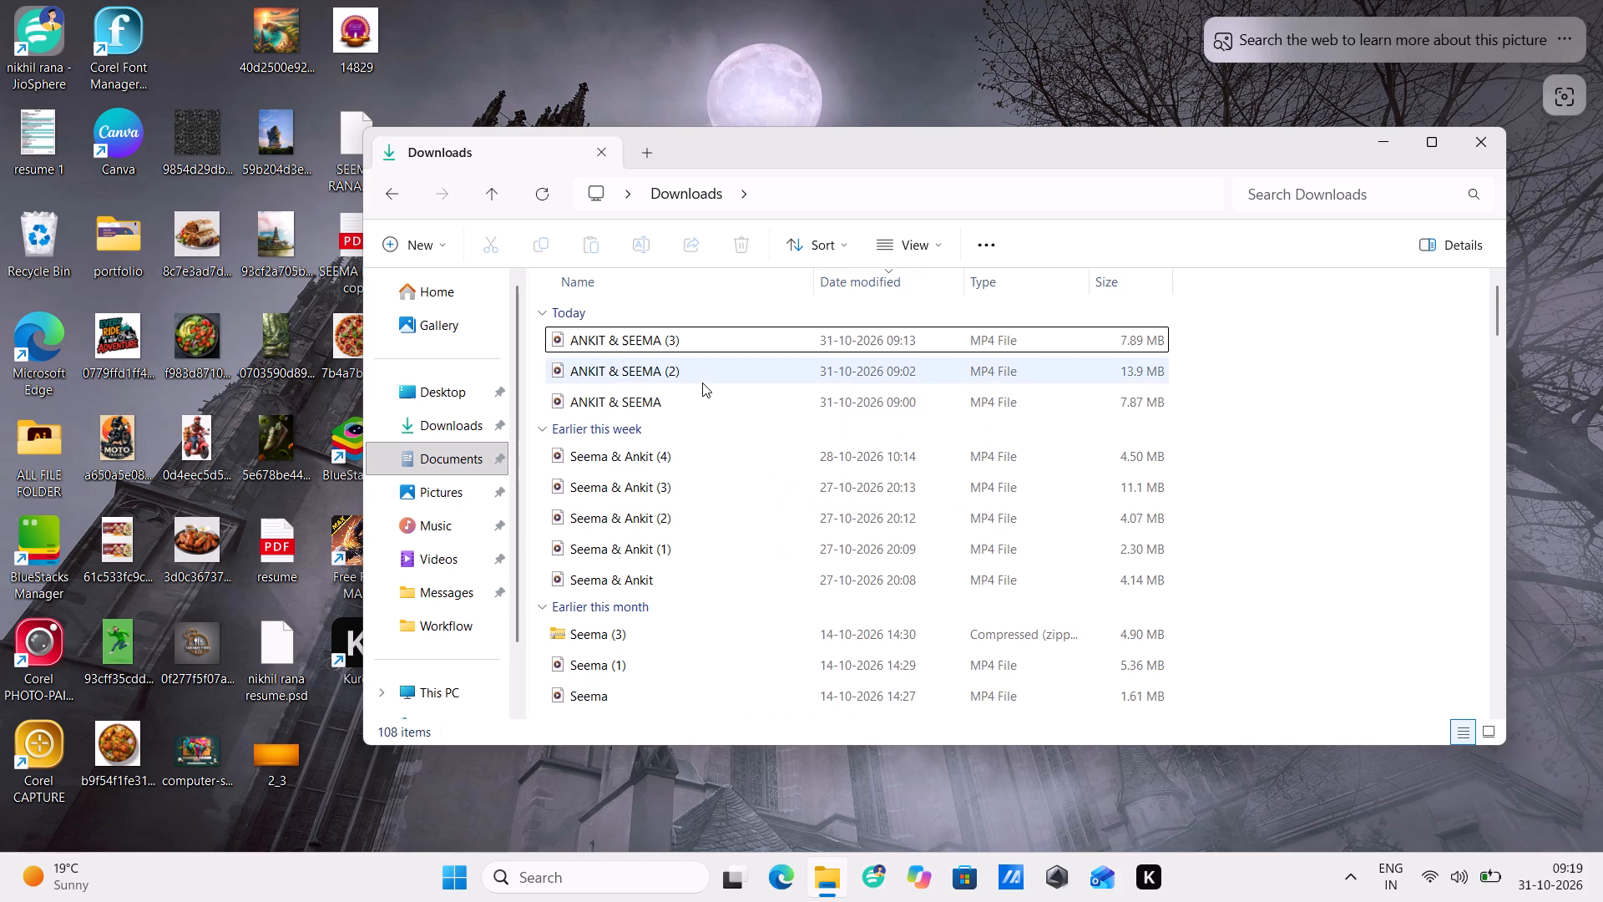
pyautogui.click(702, 373)
pyautogui.rightClick(702, 373)
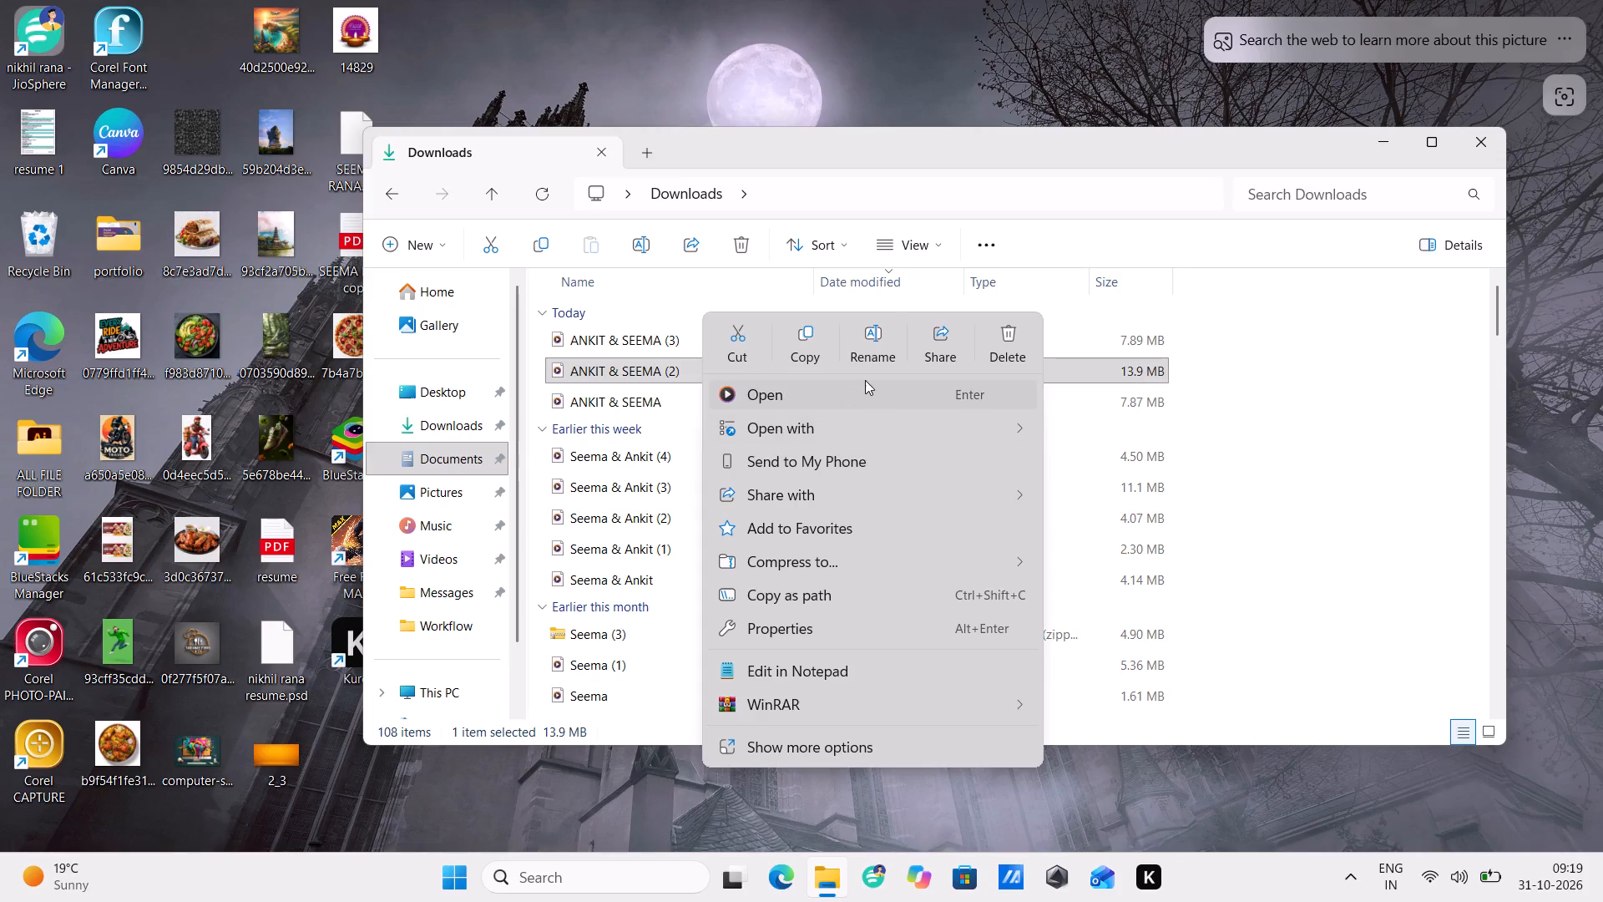
pyautogui.click(928, 351)
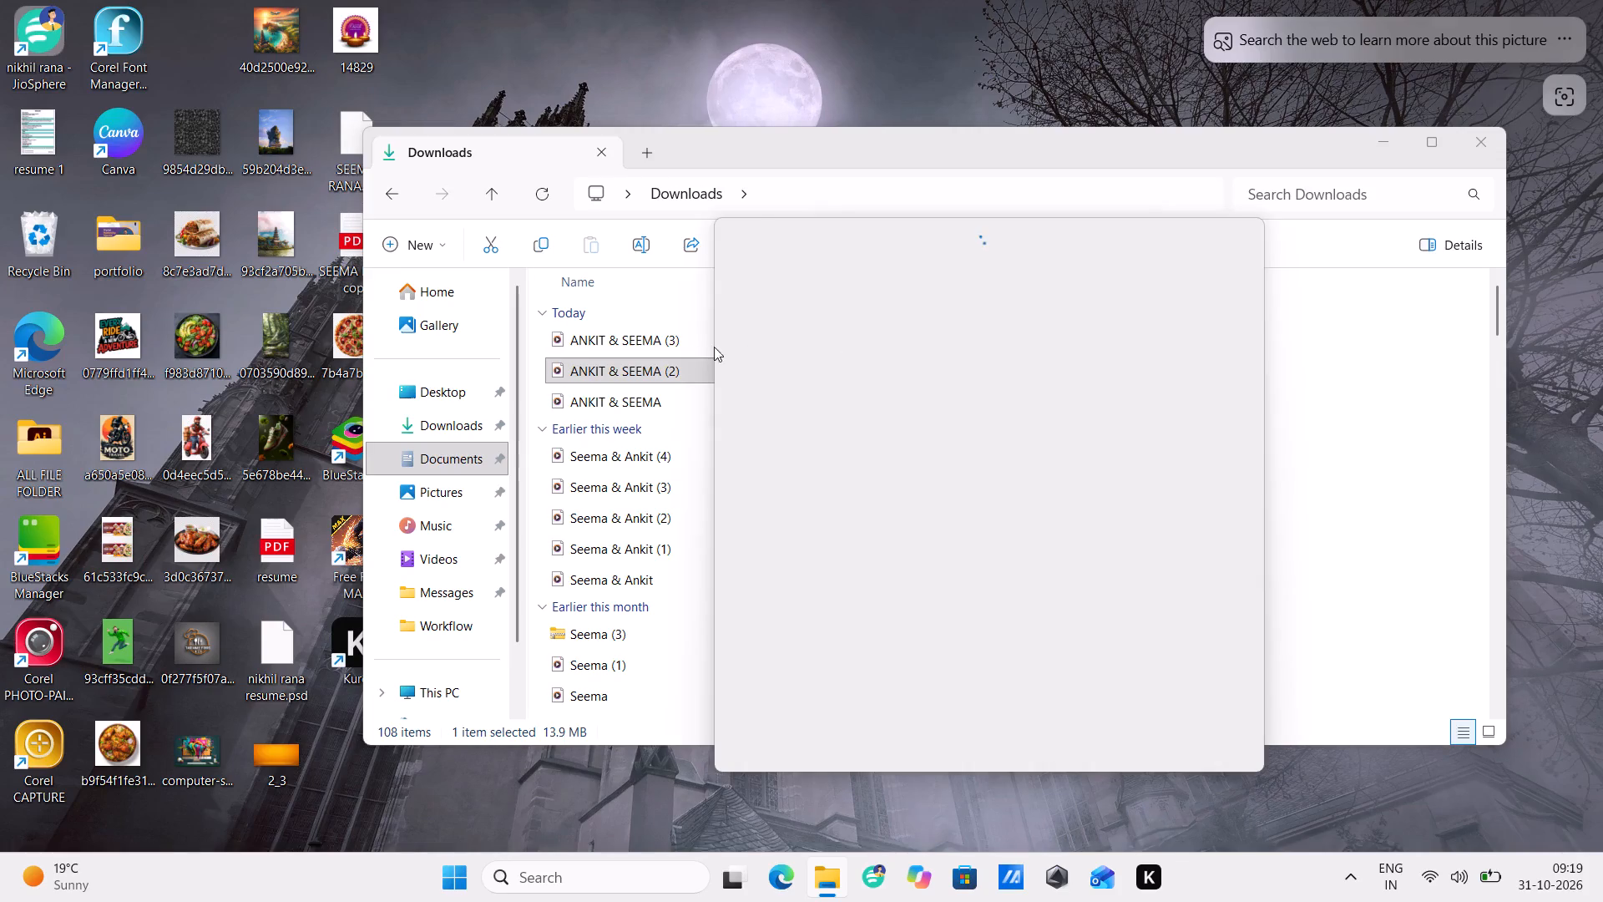
pyautogui.click(887, 545)
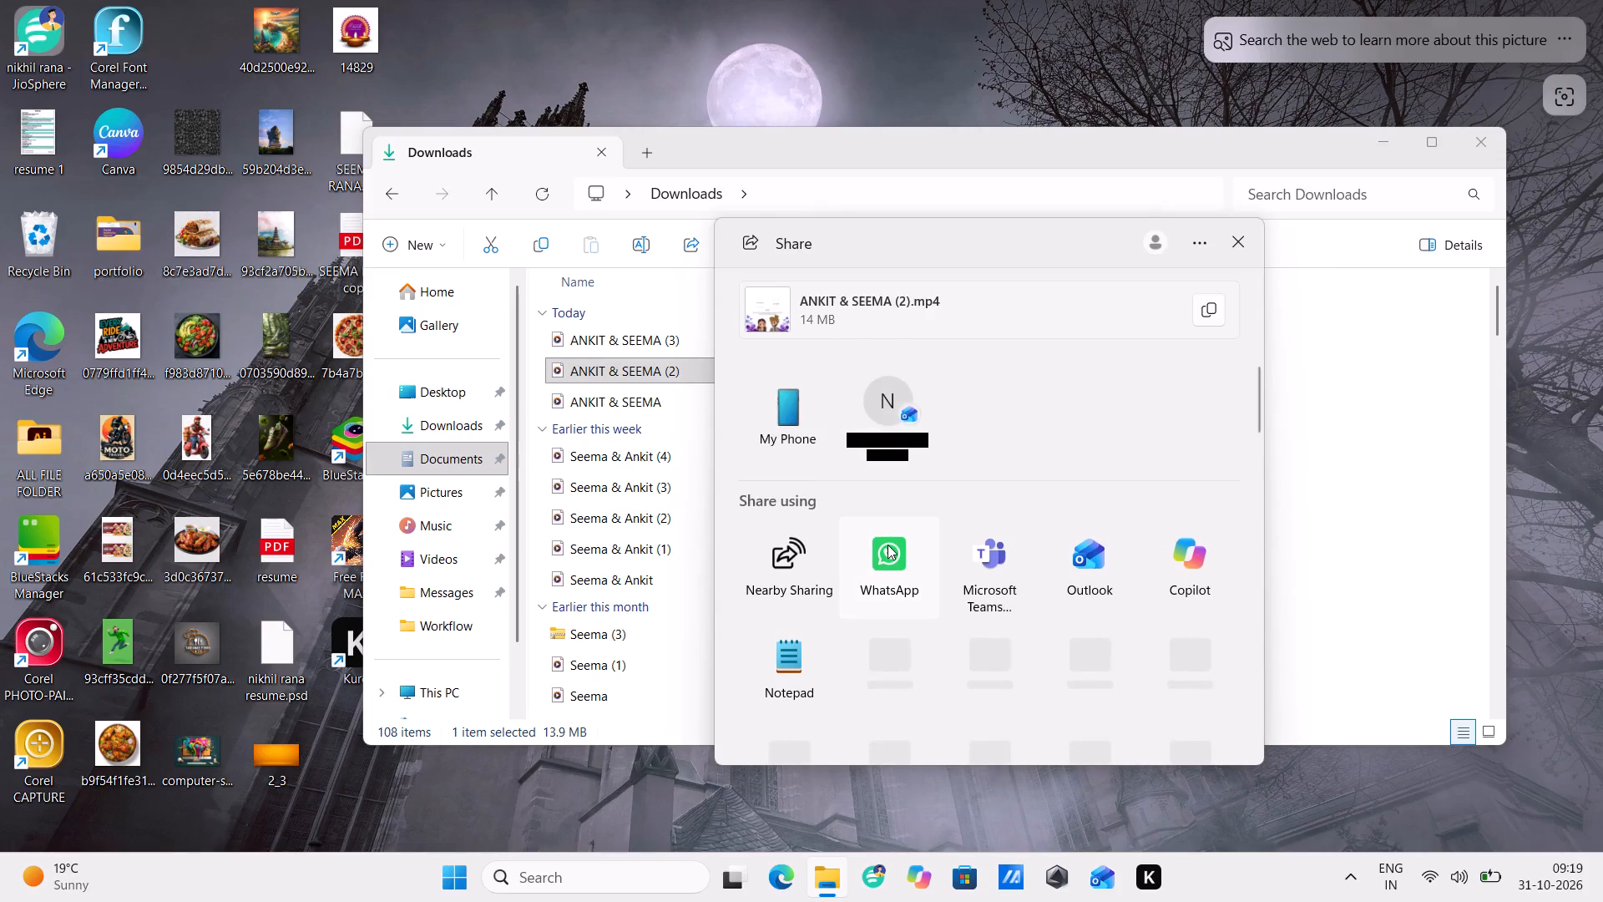
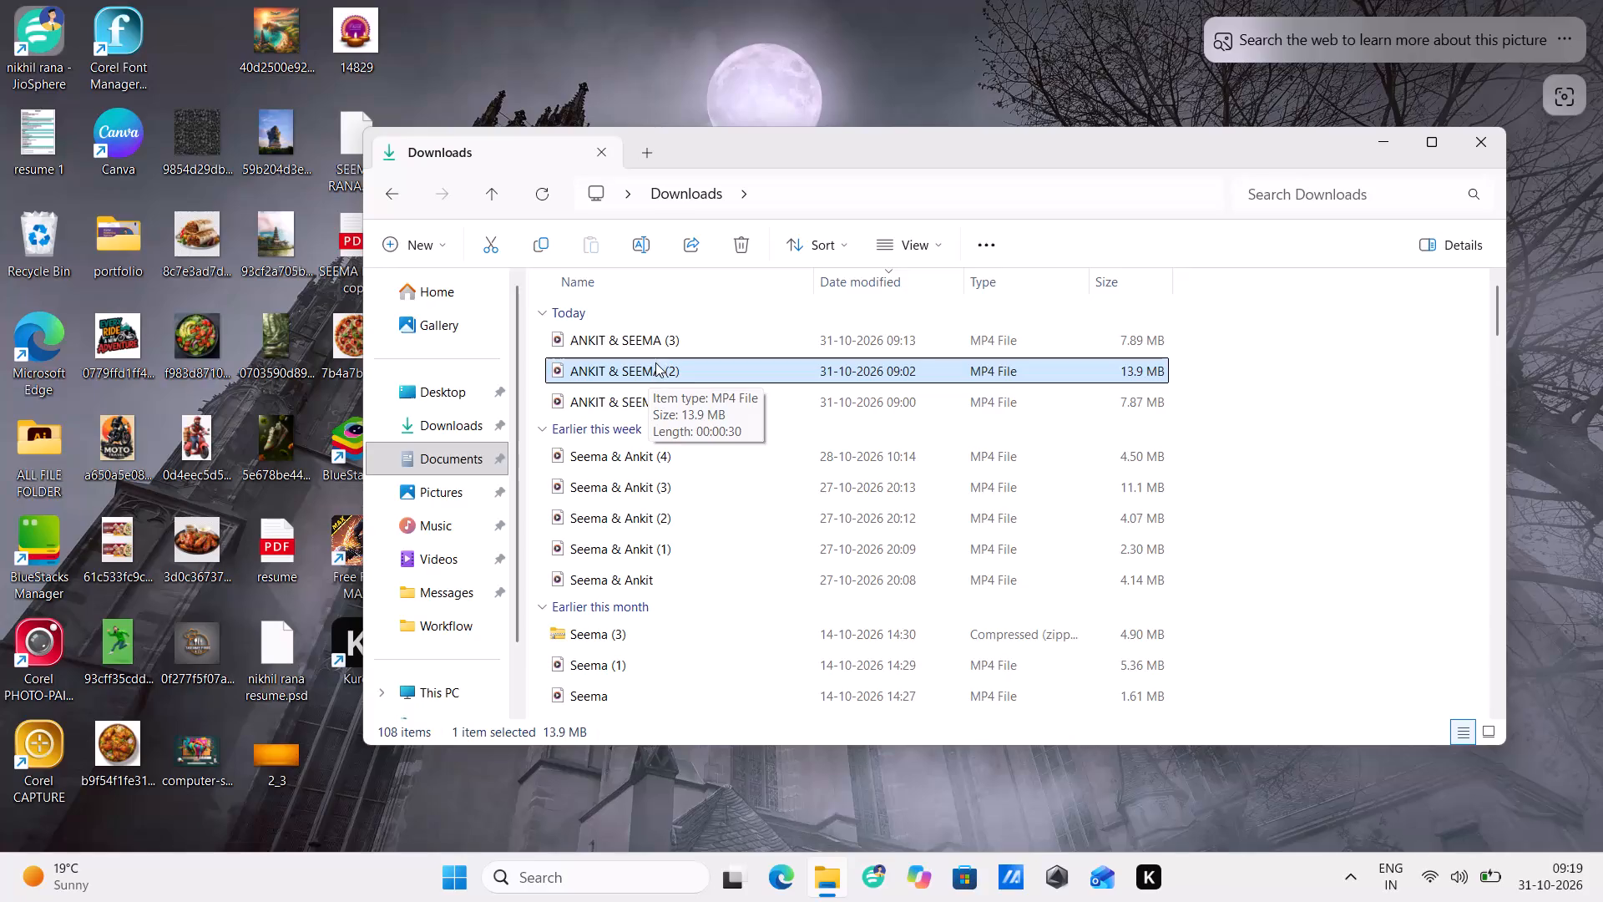
# Share the ANKIT & SEEMA (2) and ANKIT & SEEMA (3) videos together from Downloads using WhatsApp.
pyautogui.keyDown('alt'); pyautogui.click(655, 372); pyautogui.keyUp('alt')
pyautogui.keyDown('alt'); pyautogui.click(670, 342); pyautogui.keyUp('alt')
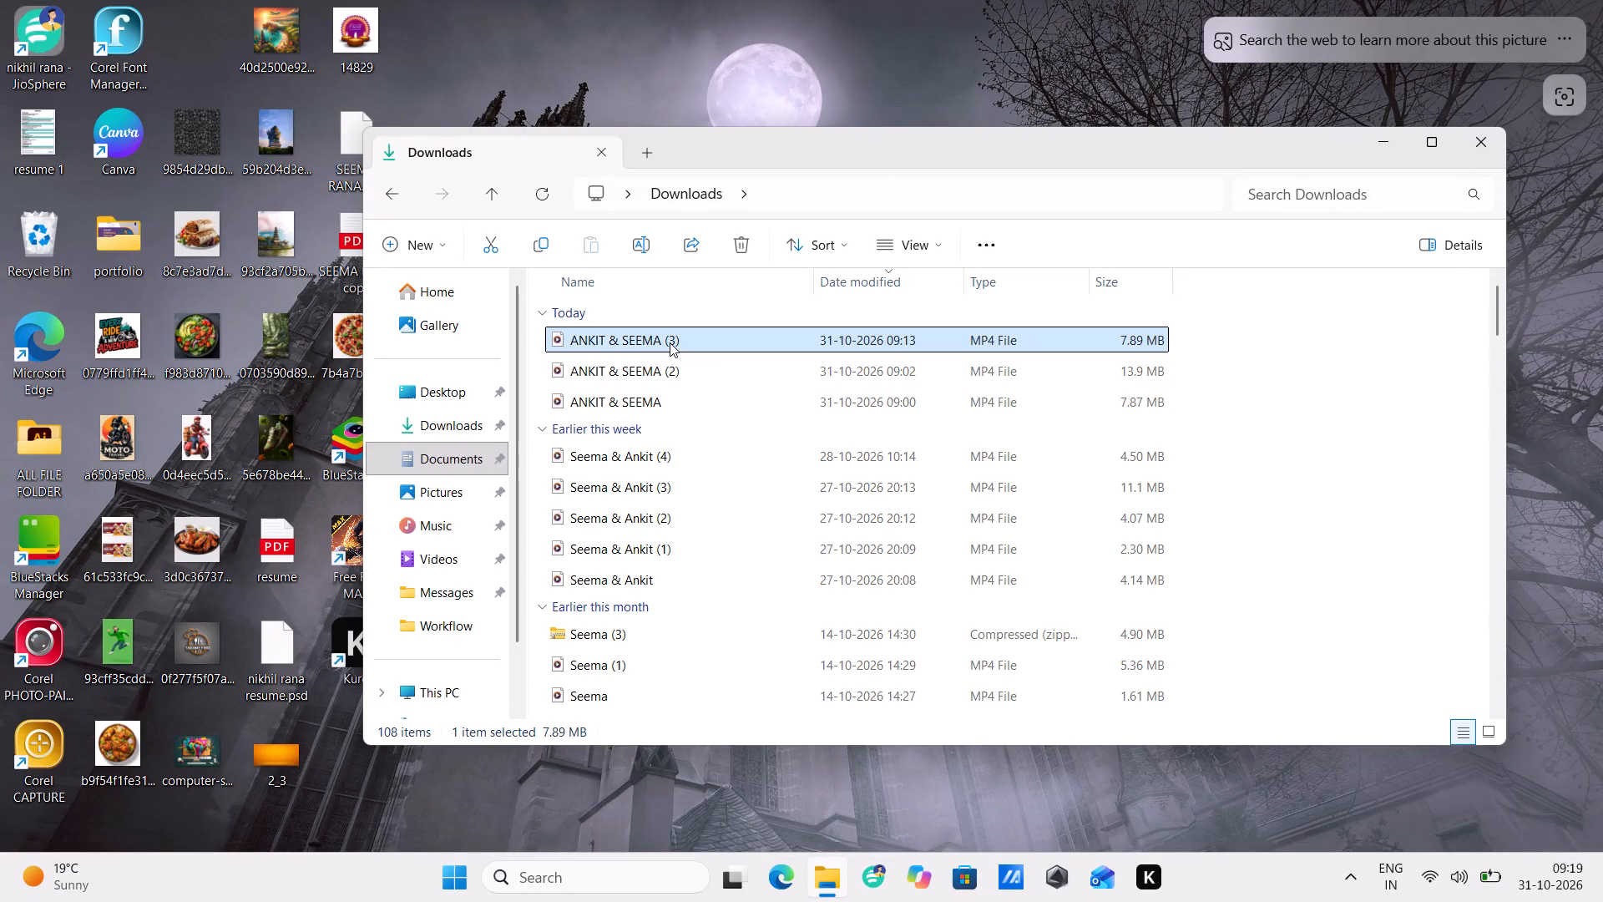
pyautogui.keyDown('shift'); pyautogui.click(670, 342); pyautogui.keyUp('shift')
pyautogui.keyDown('shift'); pyautogui.click(670, 365); pyautogui.keyUp('shift')
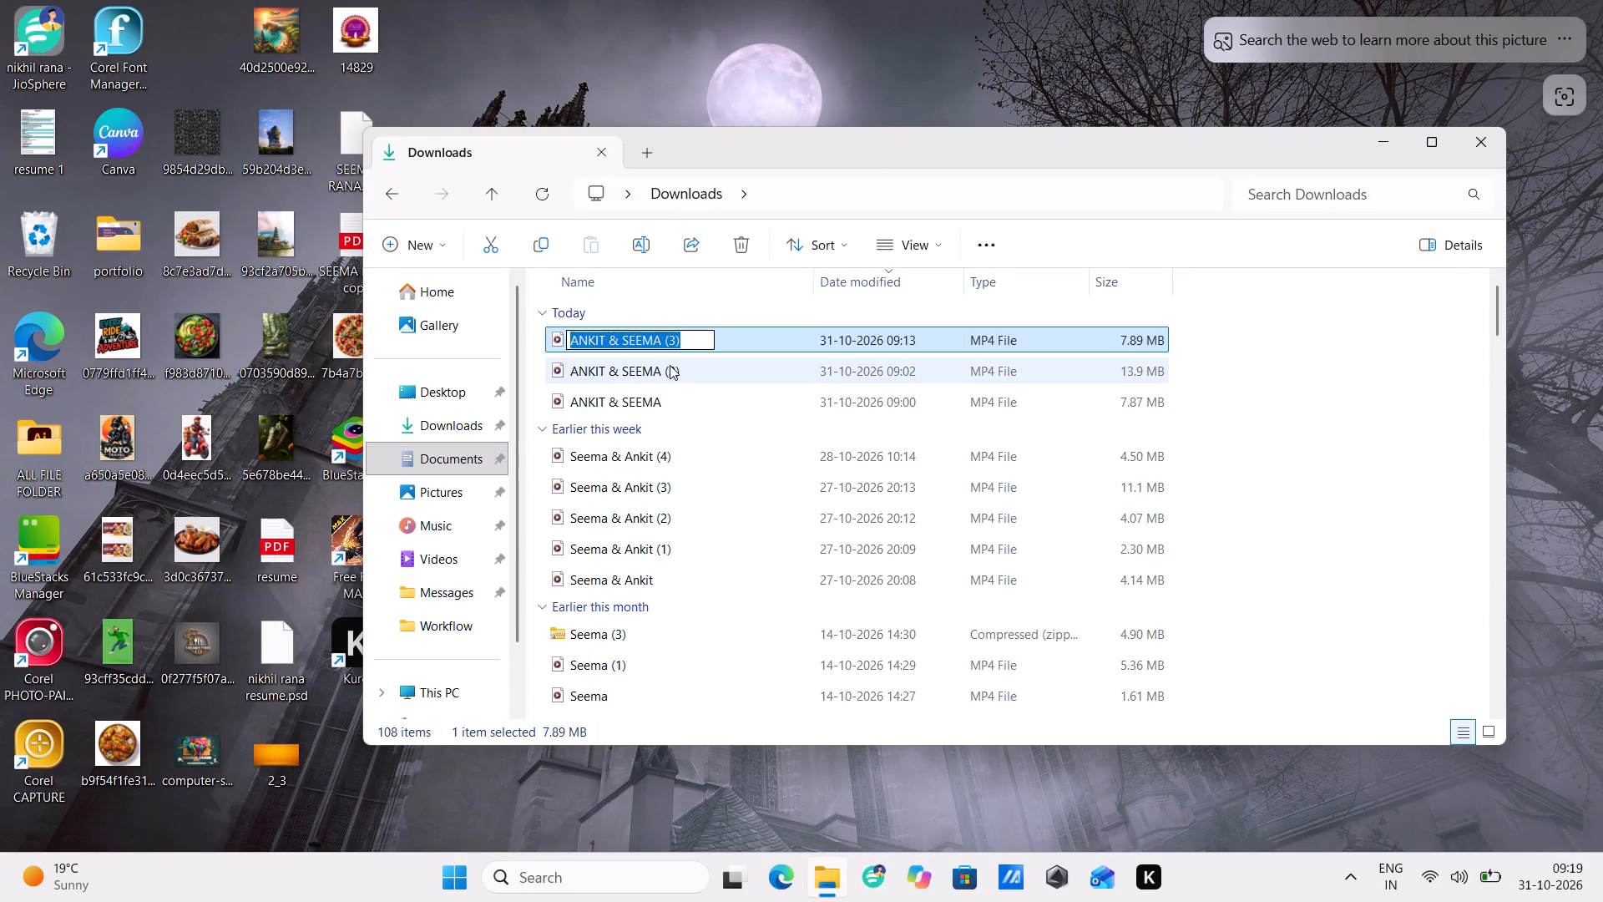
pyautogui.rightClick(677, 364)
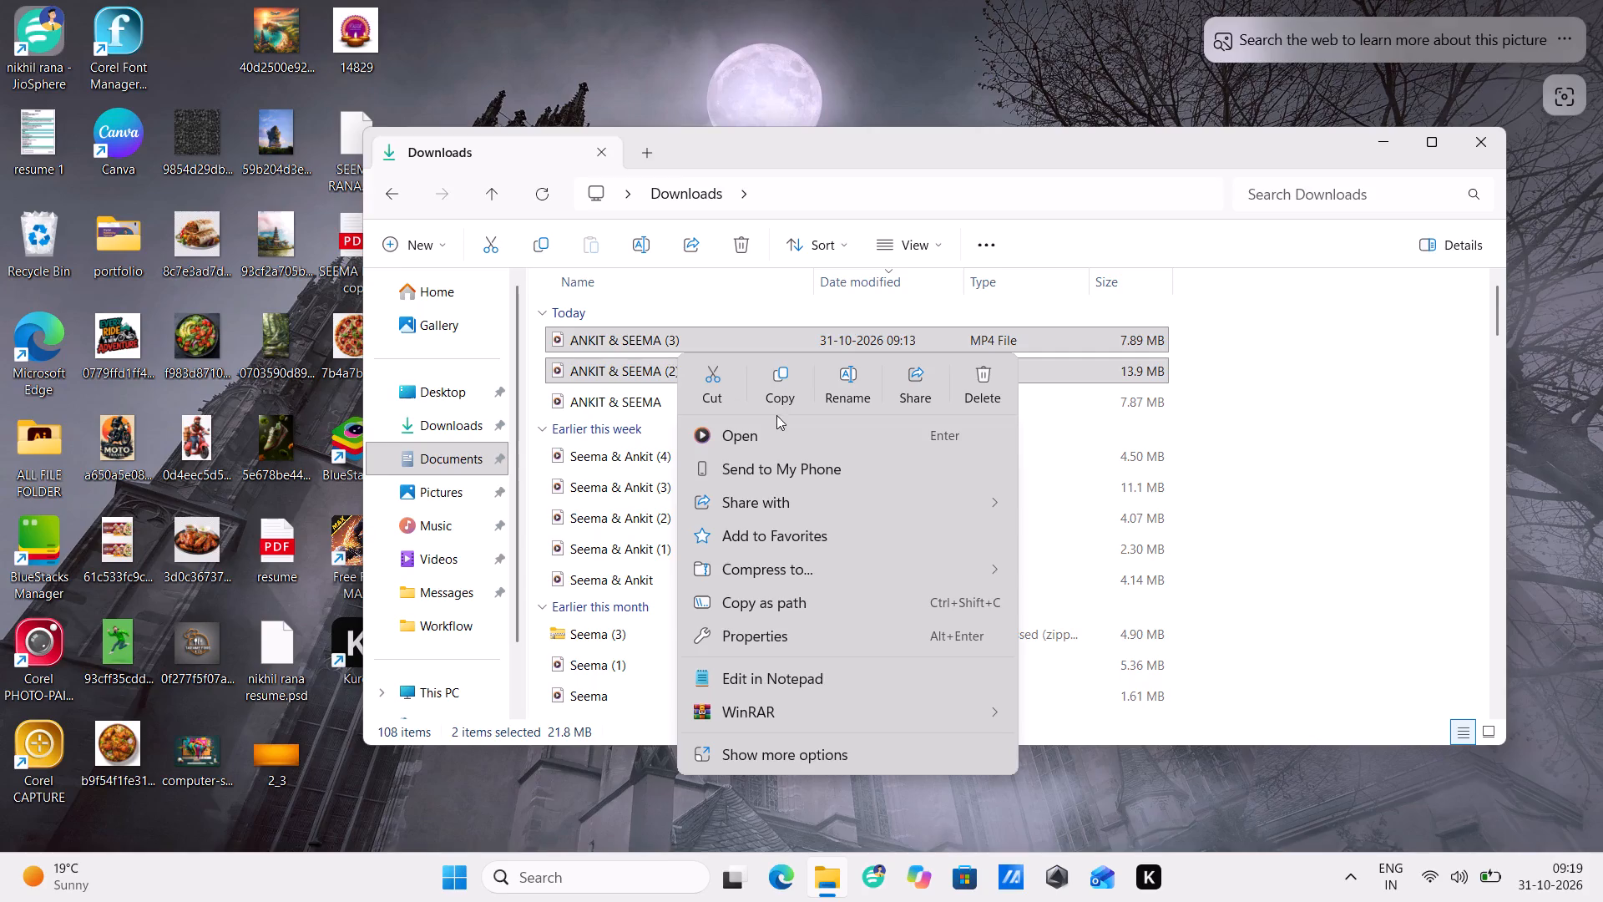
pyautogui.click(902, 398)
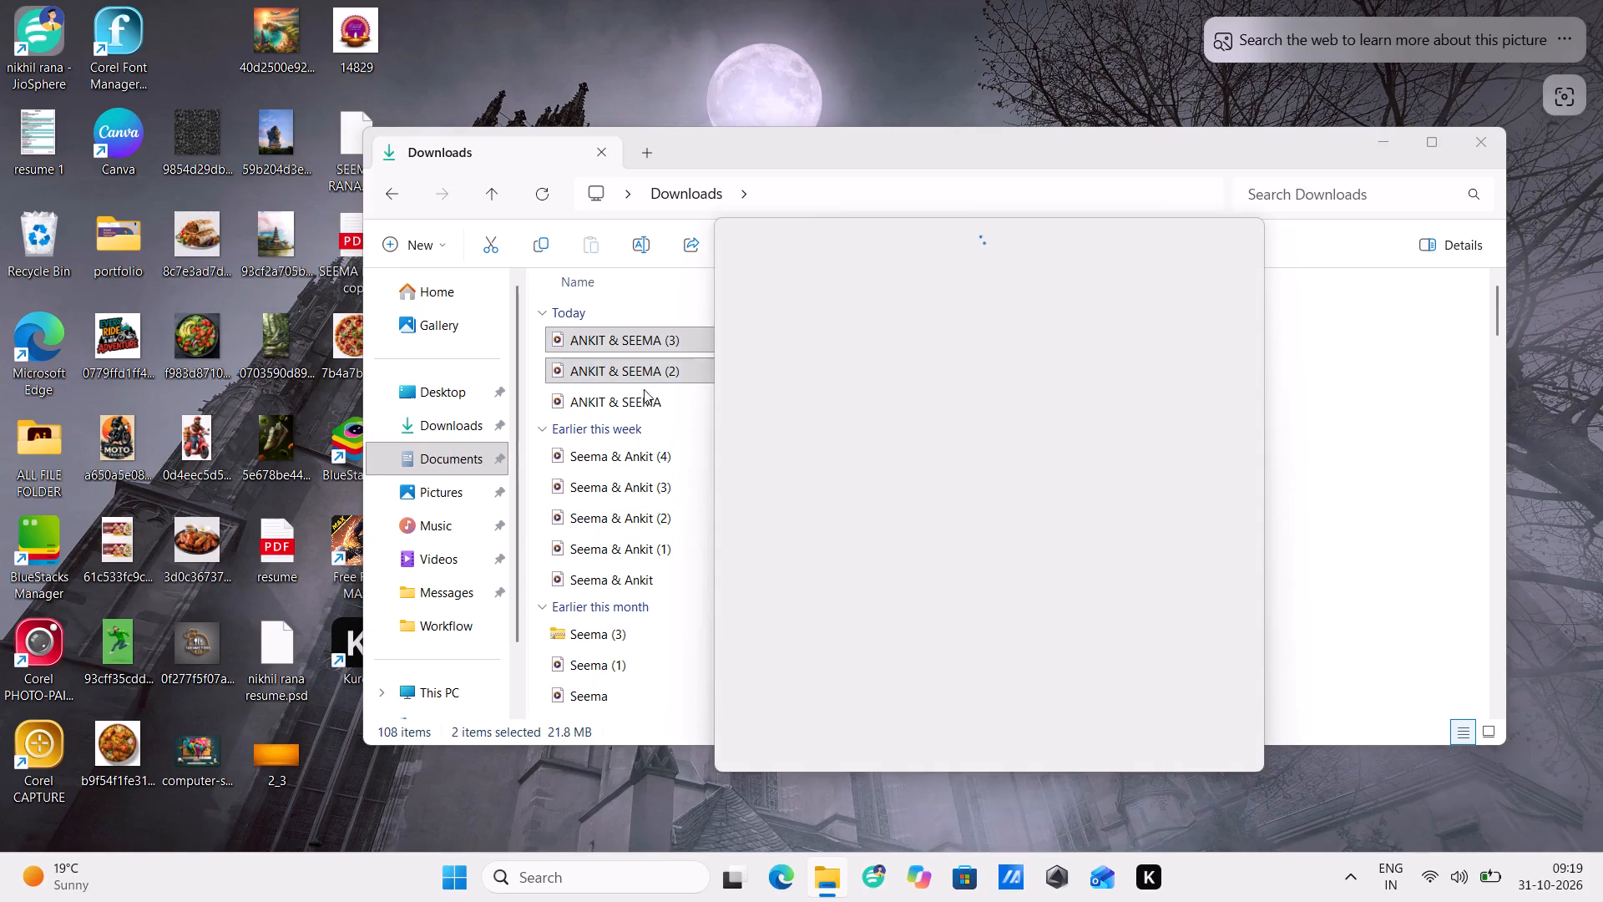
pyautogui.click(898, 532)
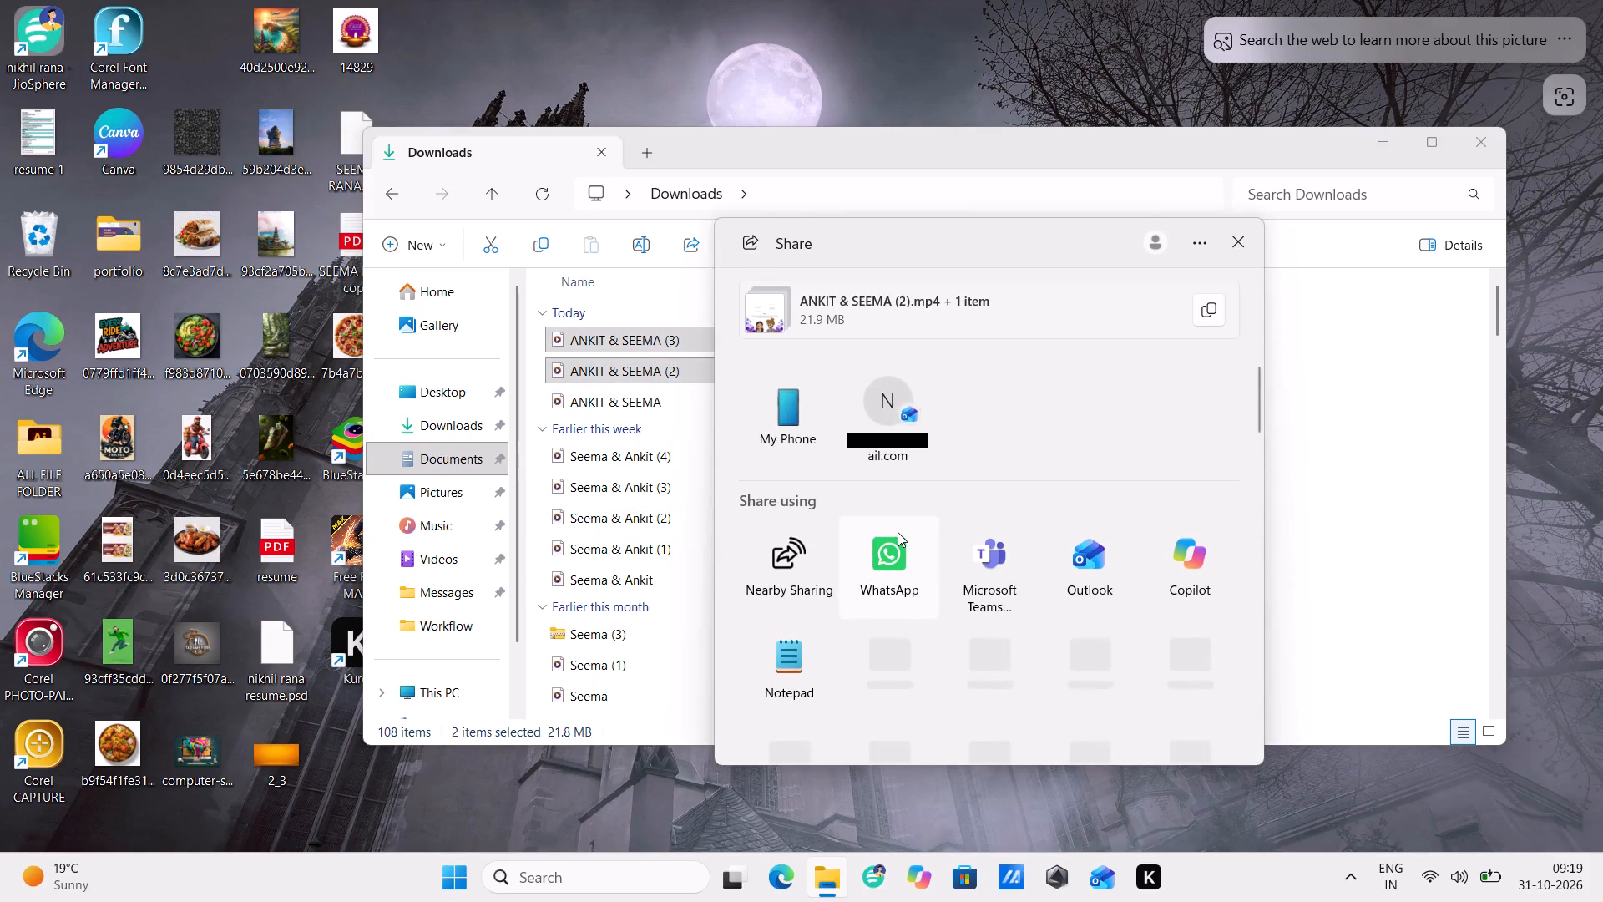
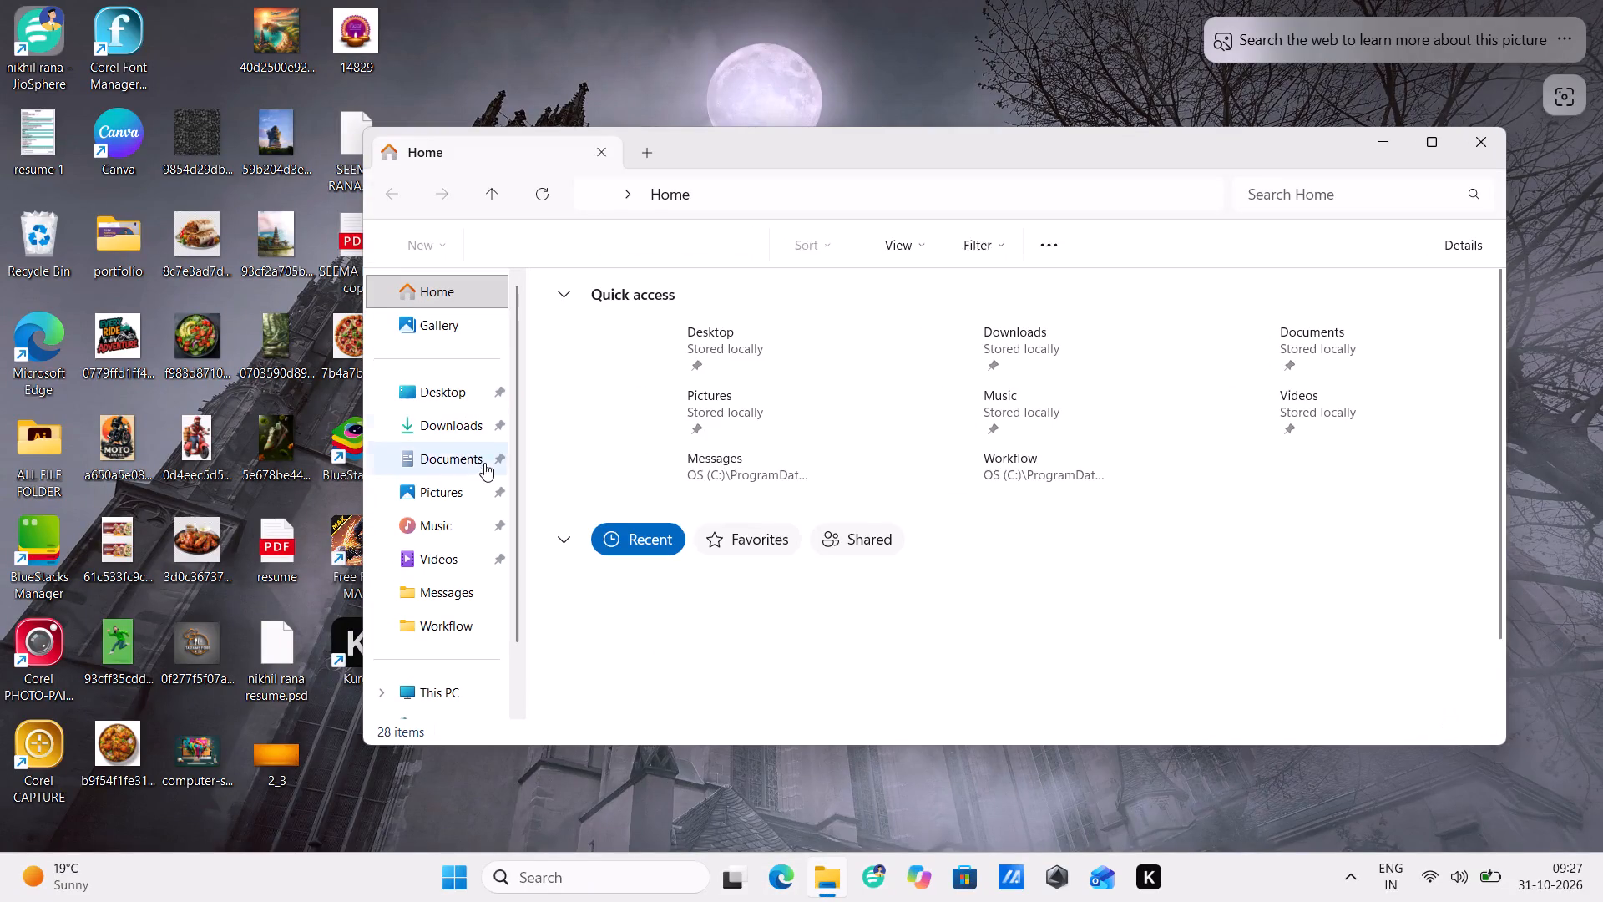
# Bring up the sharing options for the ANKIT & SEEMA (4) video in the Downloads folder.
pyautogui.click(487, 436)
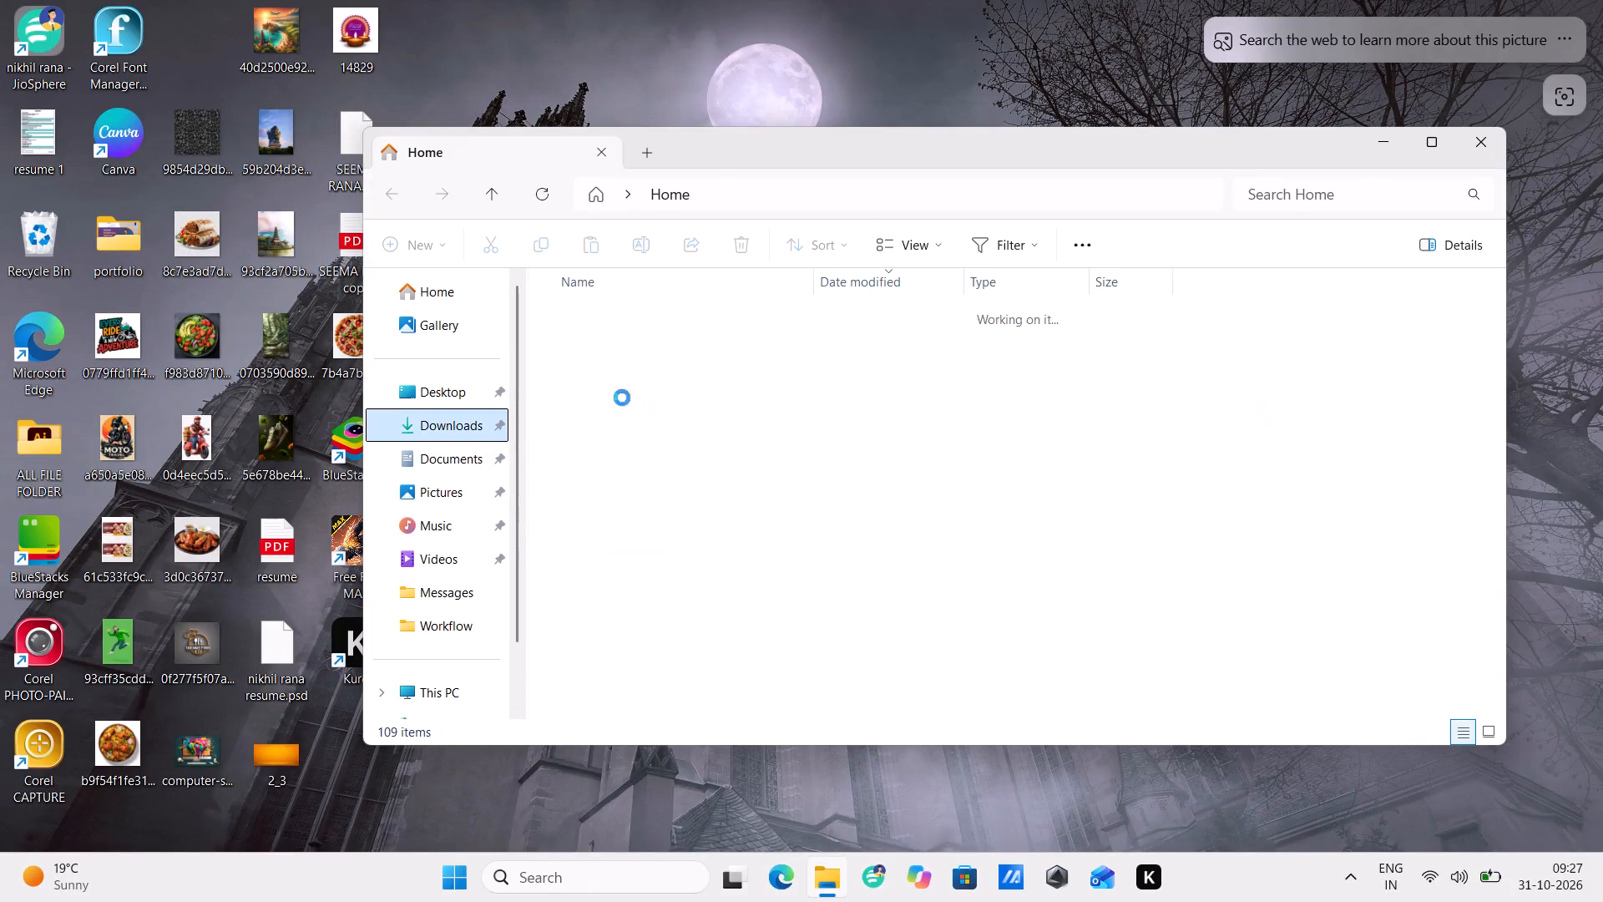
pyautogui.rightClick(677, 334)
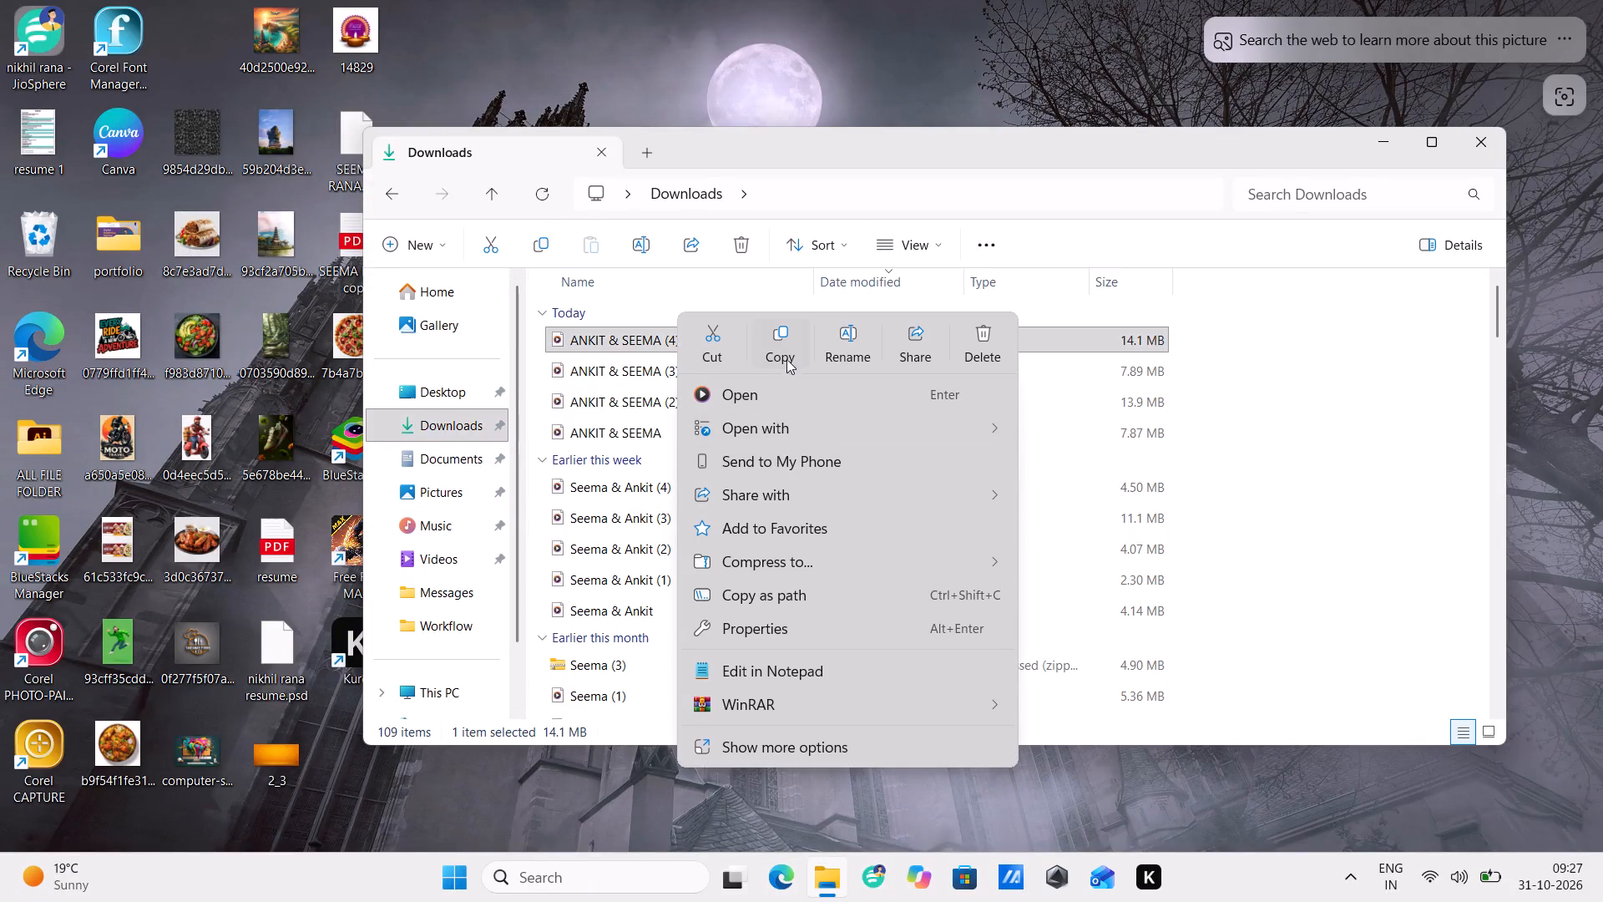
pyautogui.click(908, 350)
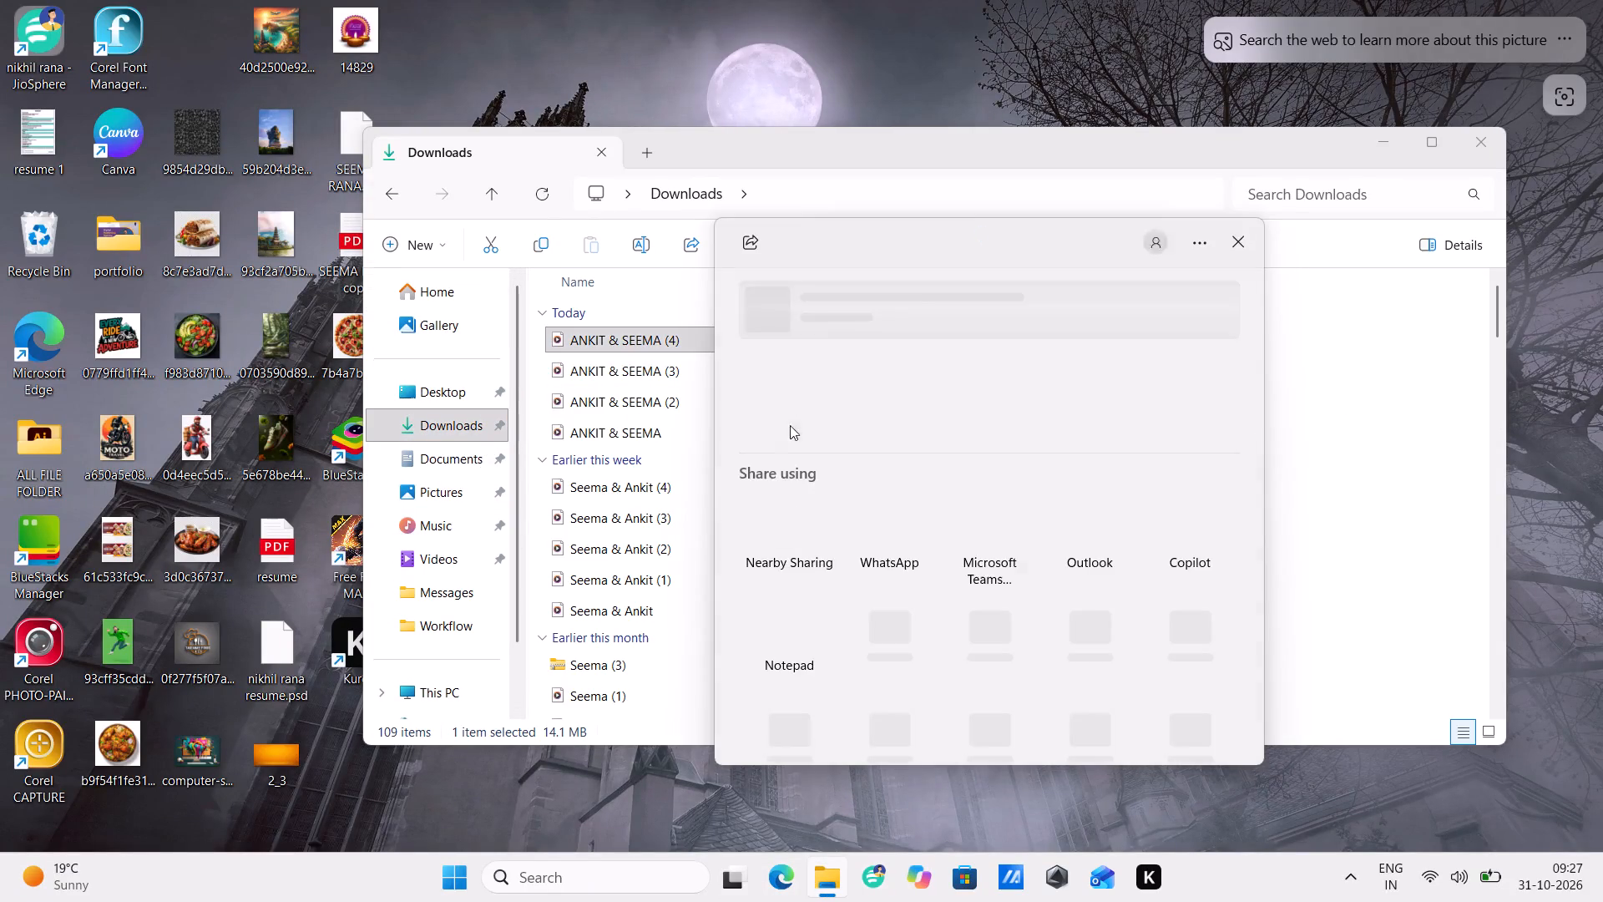
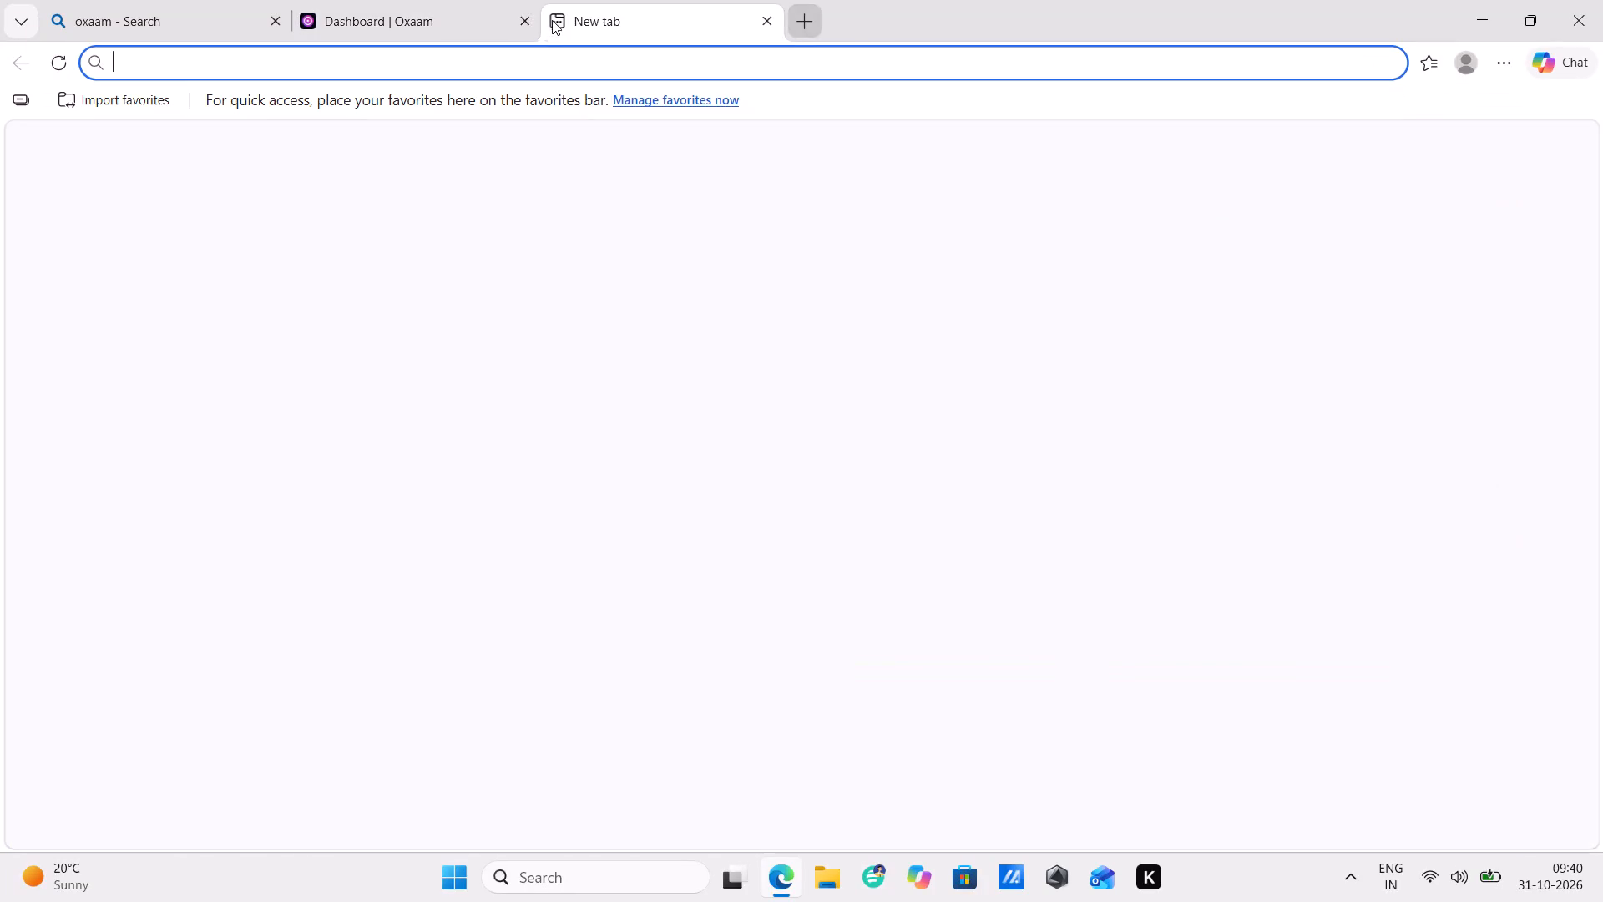
# Search the web for Canva and open its home page.
pyautogui.write('canvva')
pyautogui.press('Return')
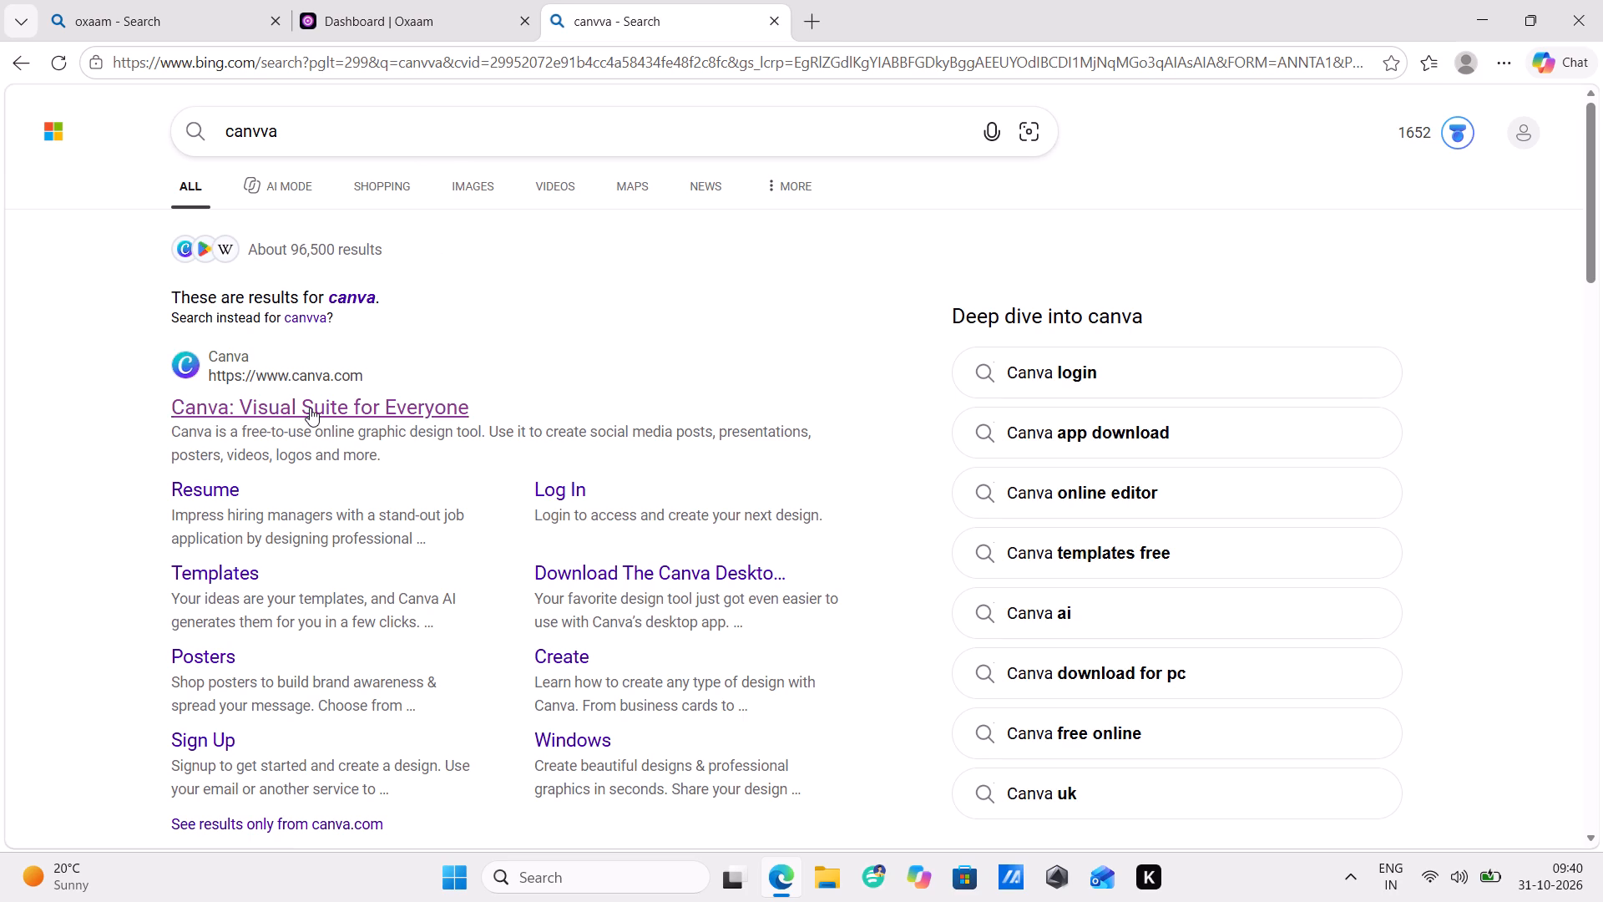
pyautogui.click(310, 408)
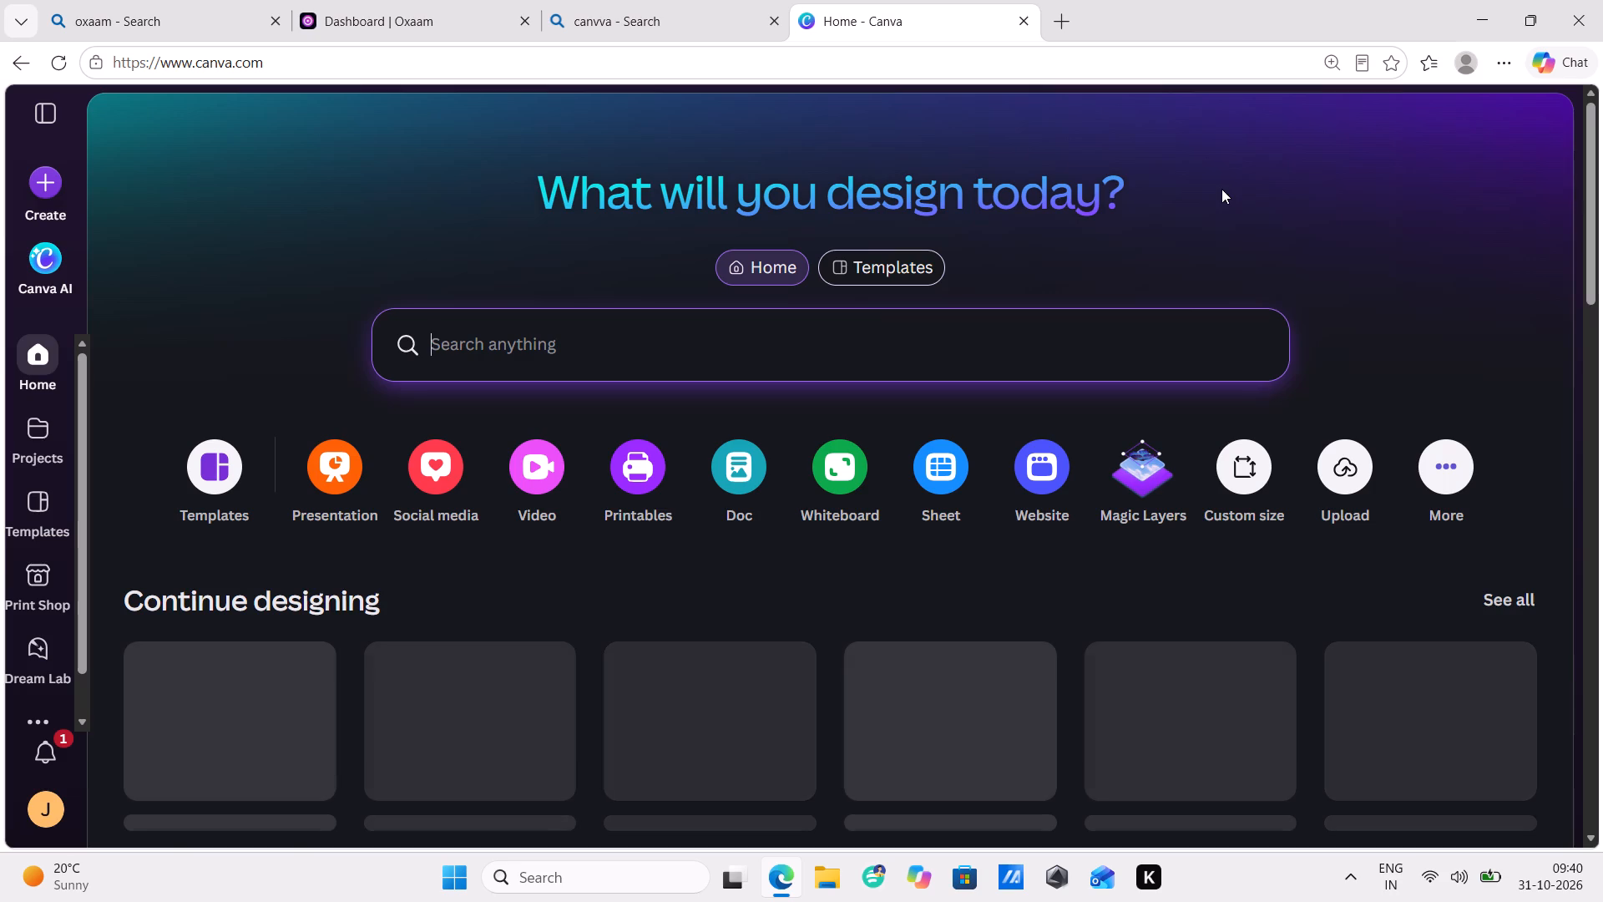
# Open the "thursday" invitation design from the recent designs.
pyautogui.scroll(-4, 526, 624)
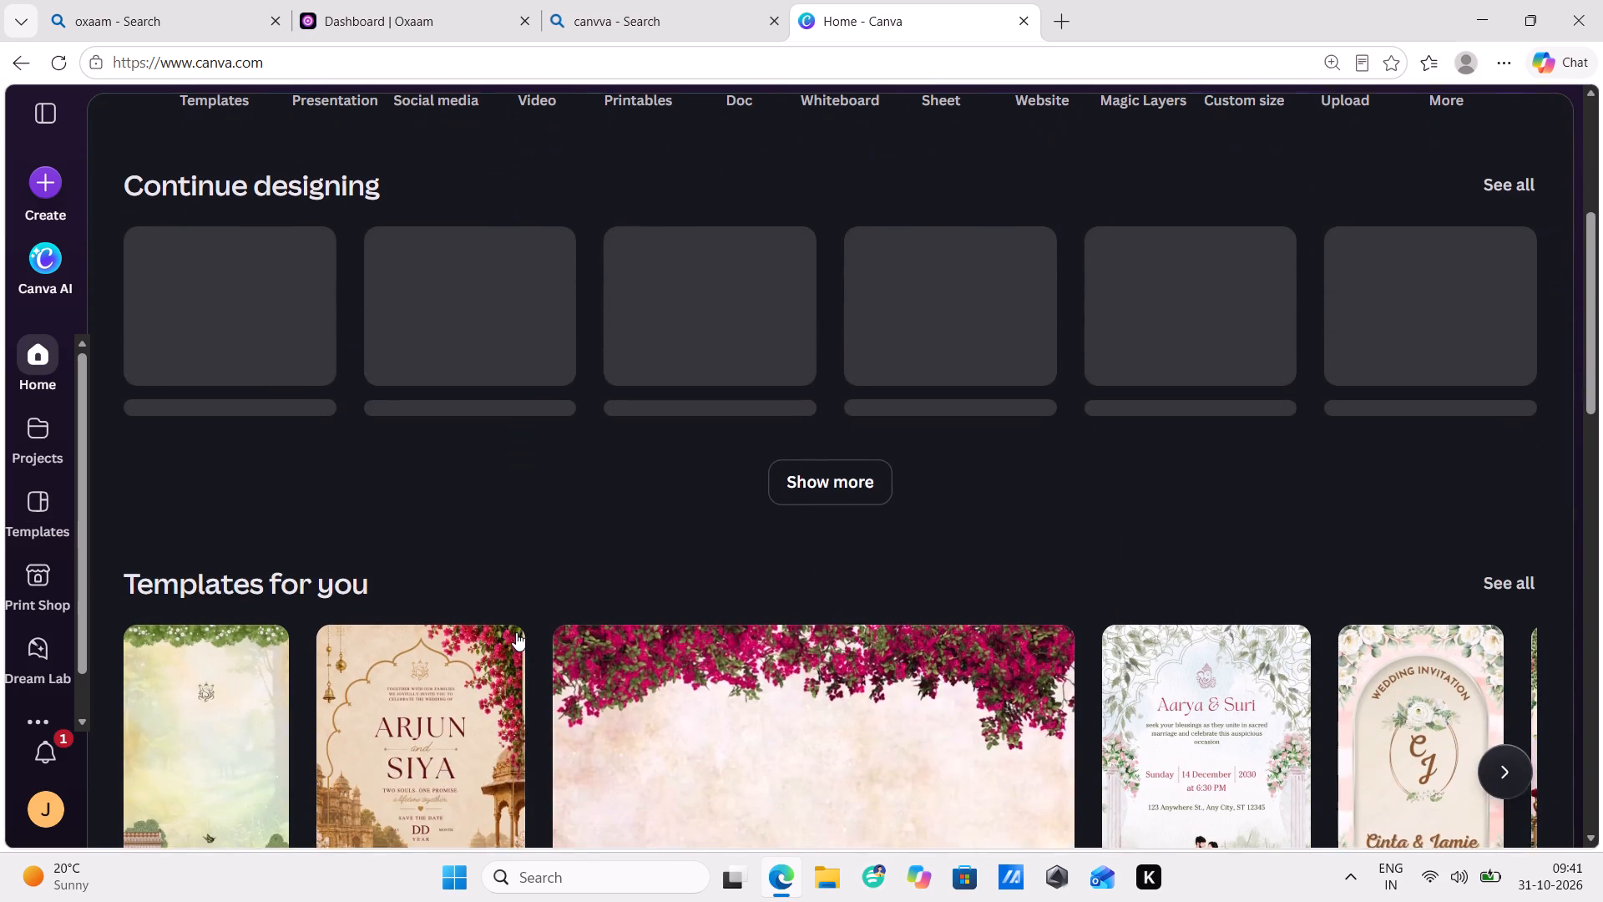
pyautogui.scroll(3, 516, 632)
pyautogui.scroll(-5, 516, 632)
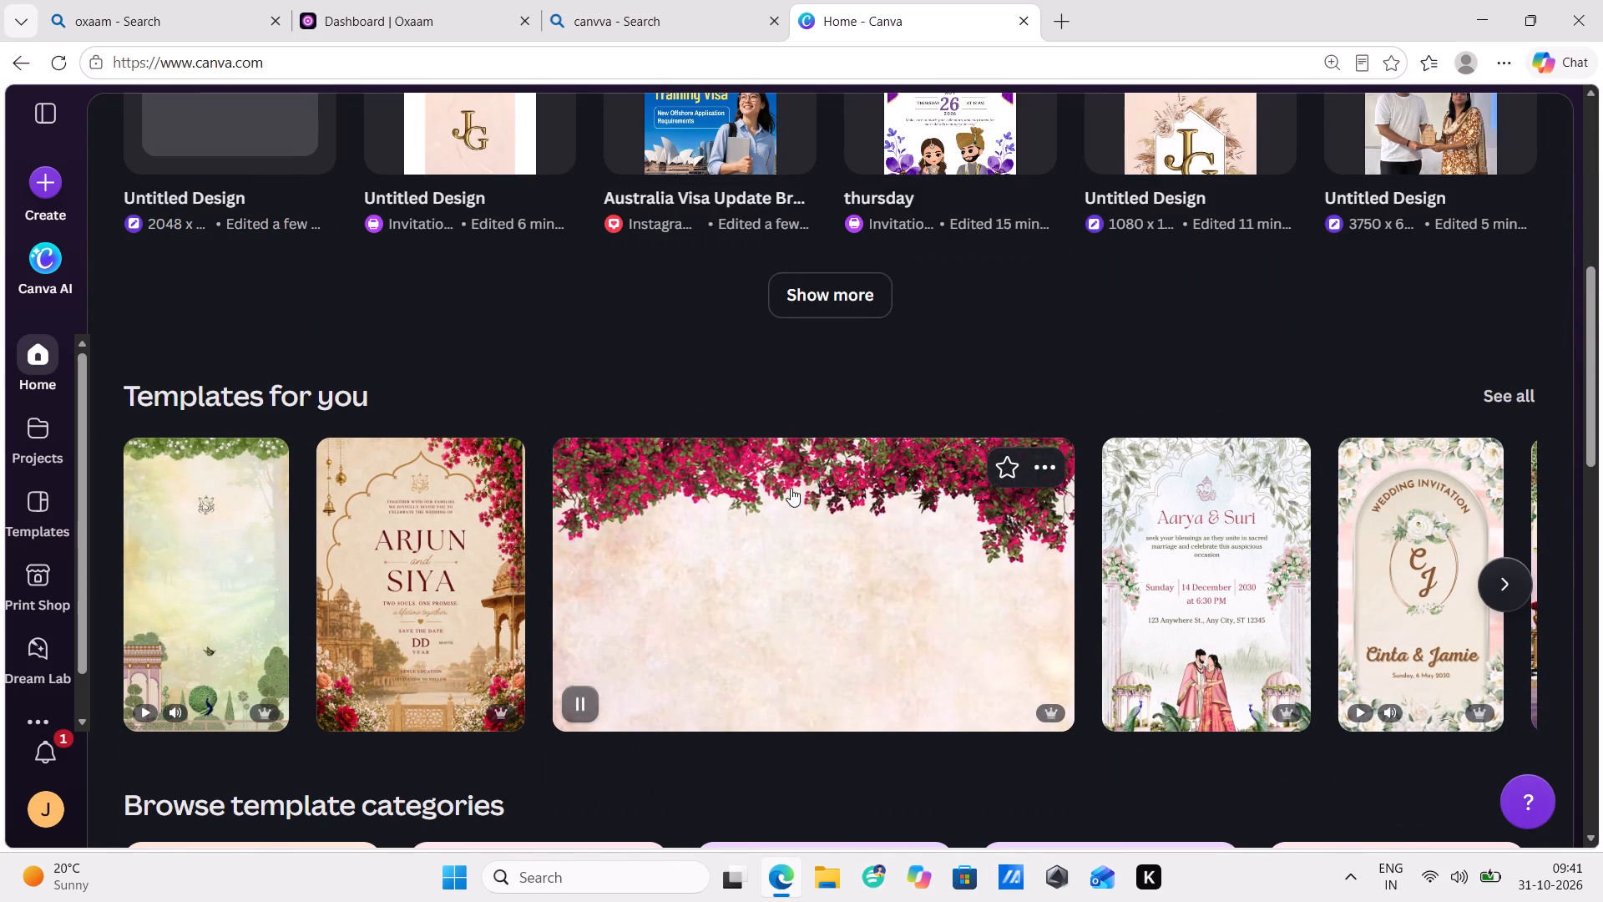
pyautogui.scroll(3, 746, 415)
pyautogui.click(917, 445)
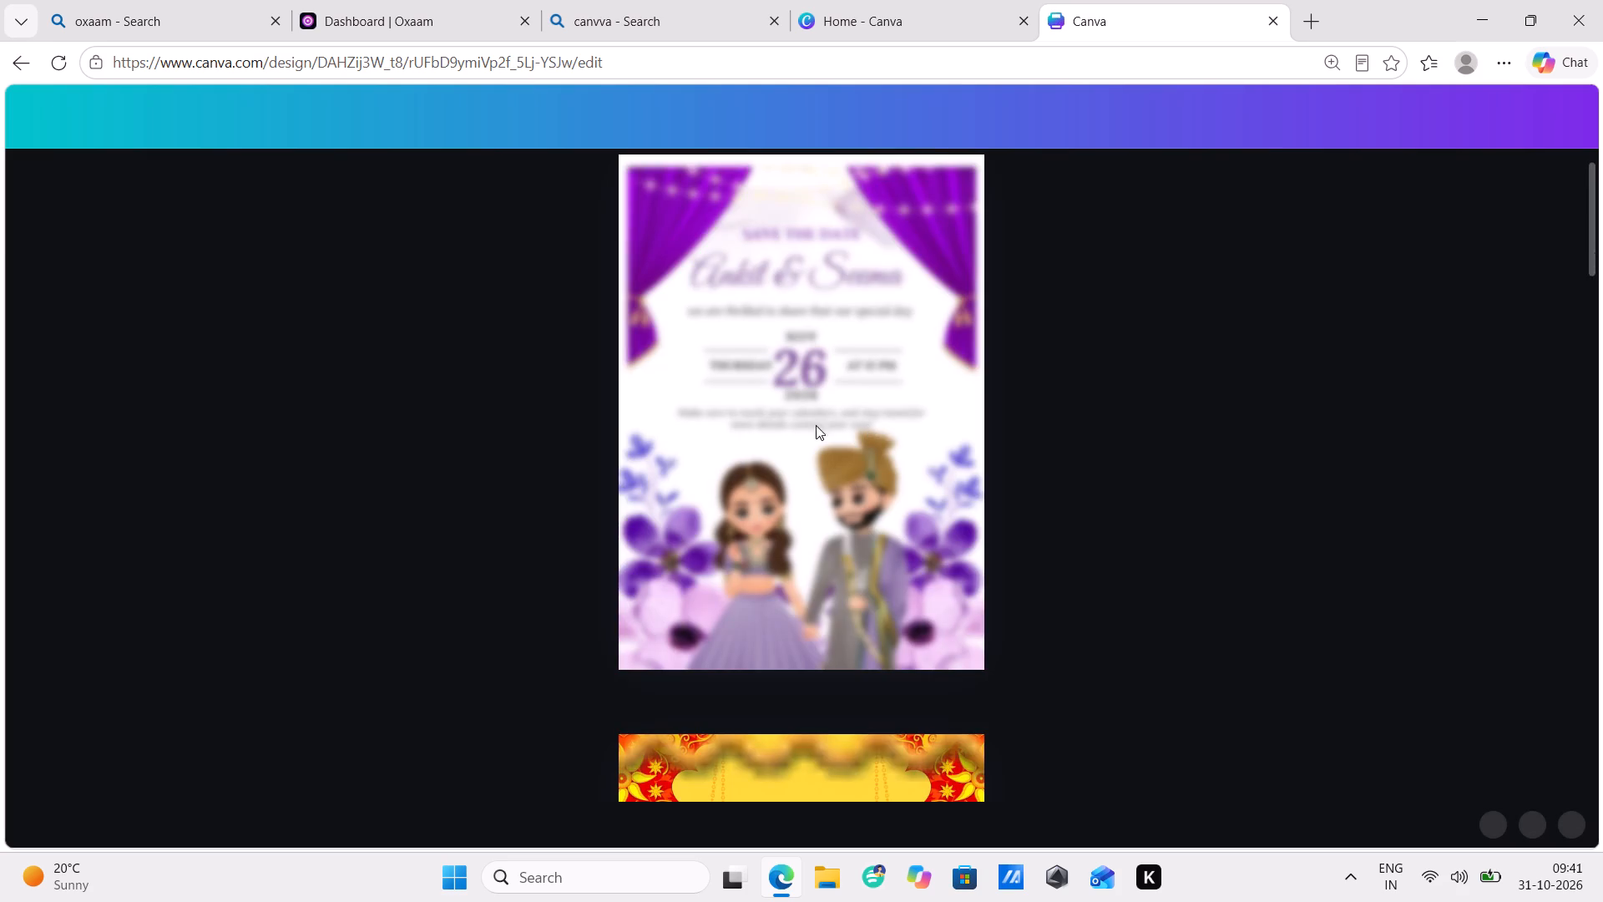
# Change the time on the page 2 Haldi ceremony invitation so the line reads WEDNESDAY AT 12PM.
pyautogui.scroll(-3, 771, 368)
pyautogui.scroll(-1, 757, 494)
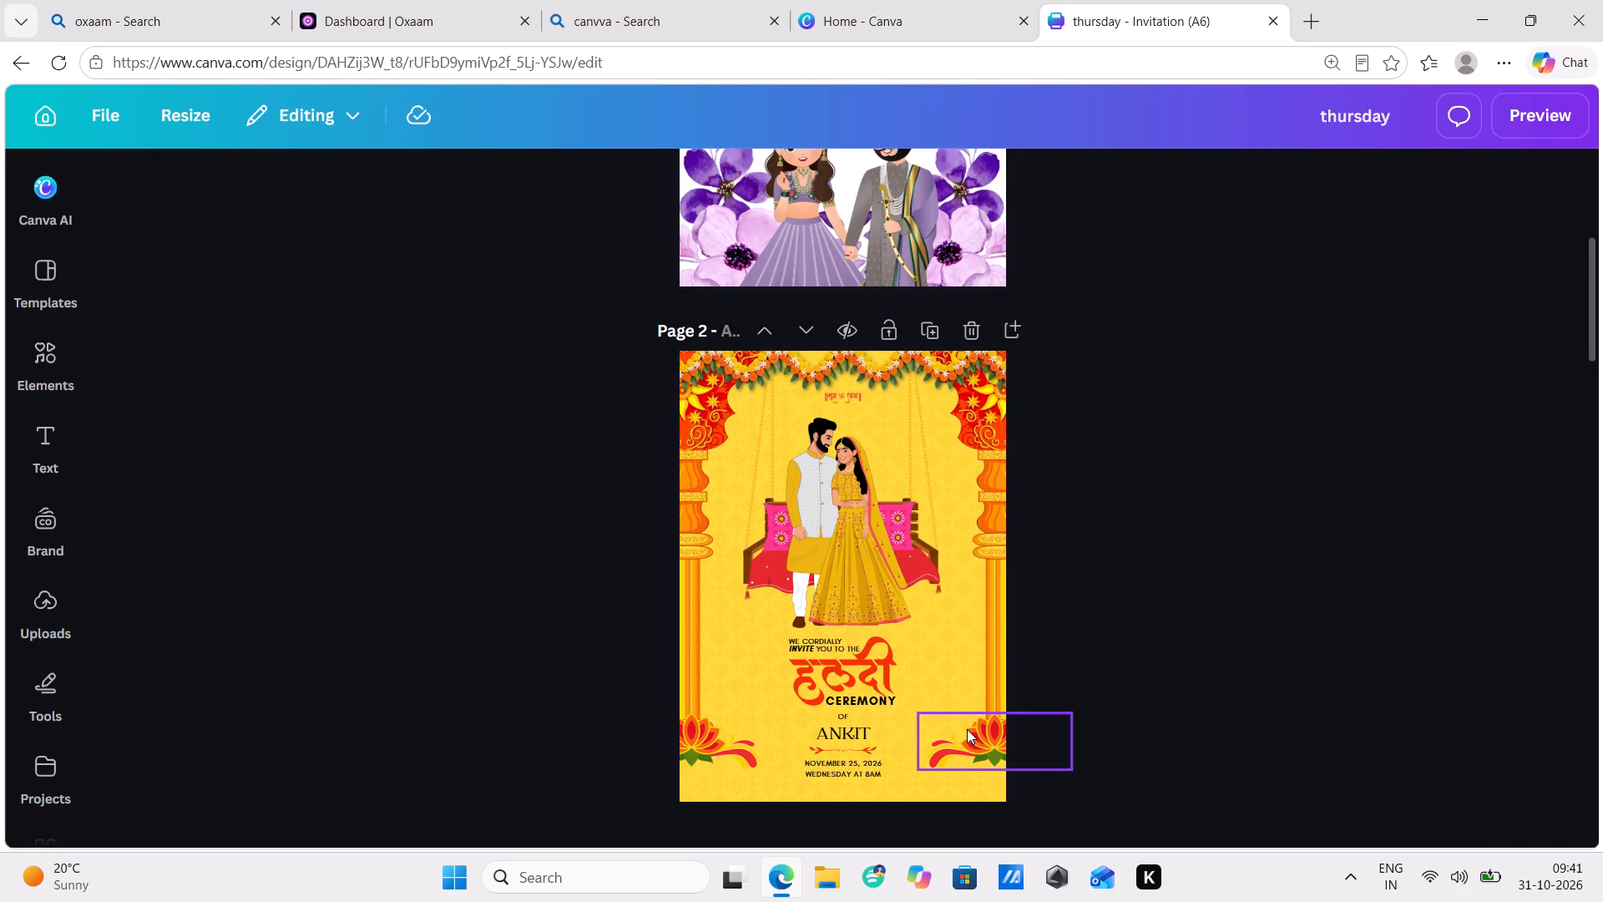
pyautogui.hotkey('ctrl', '=')
pyautogui.hotkey('ctrl', '=')
pyautogui.hotkey('ctrl', '=')
pyautogui.hotkey('ctrl', '=')
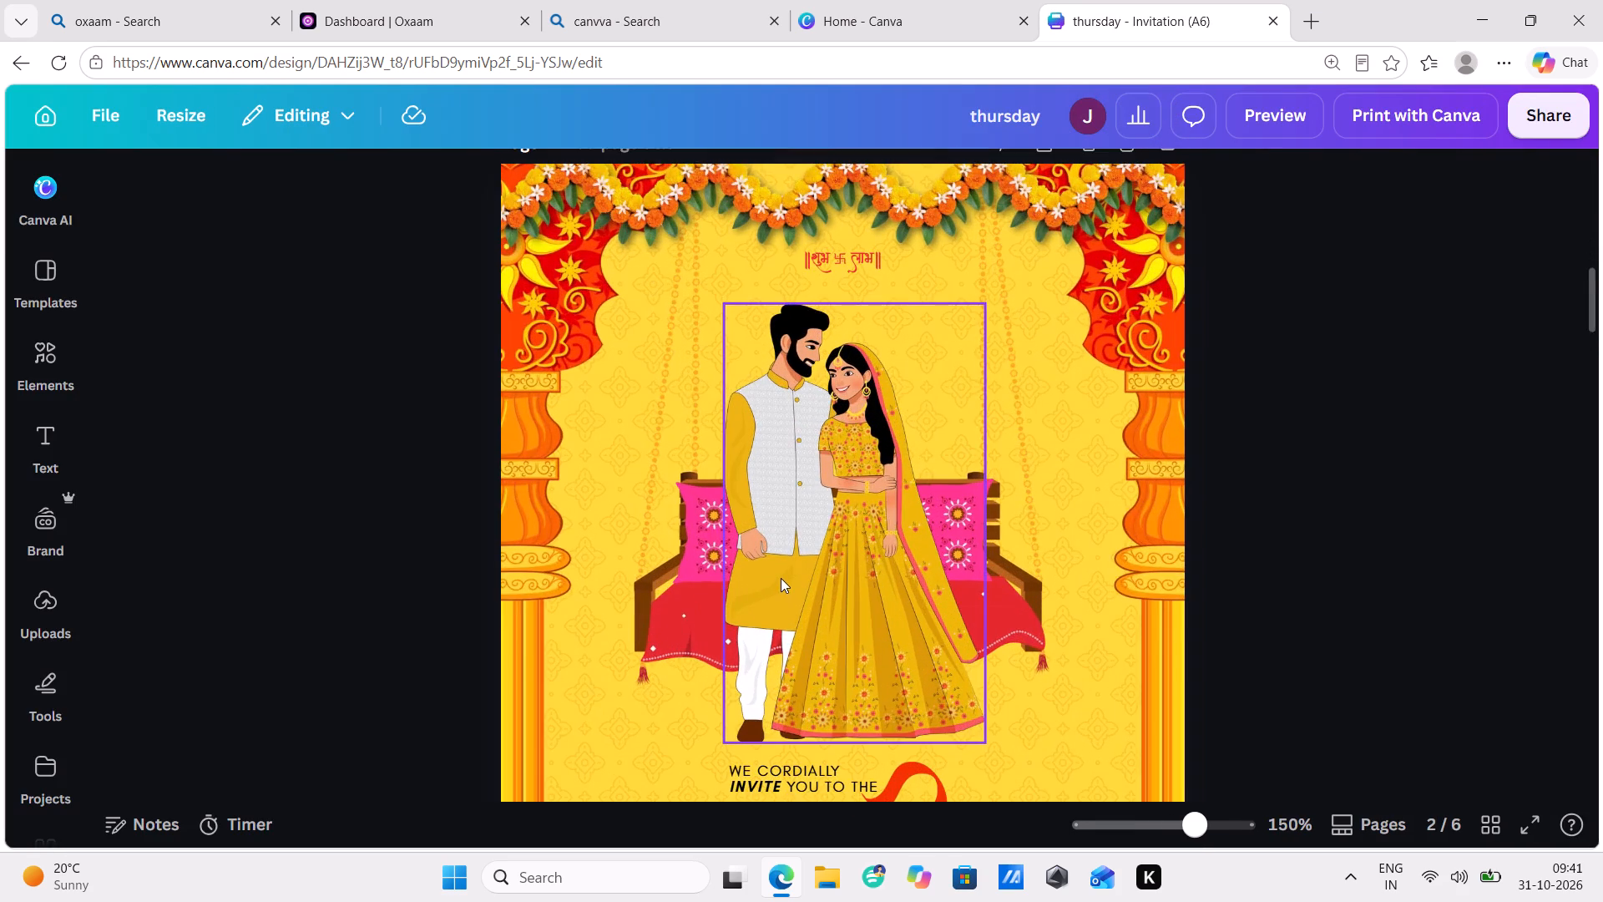
pyautogui.scroll(-5, 781, 578)
pyautogui.doubleClick(695, 529)
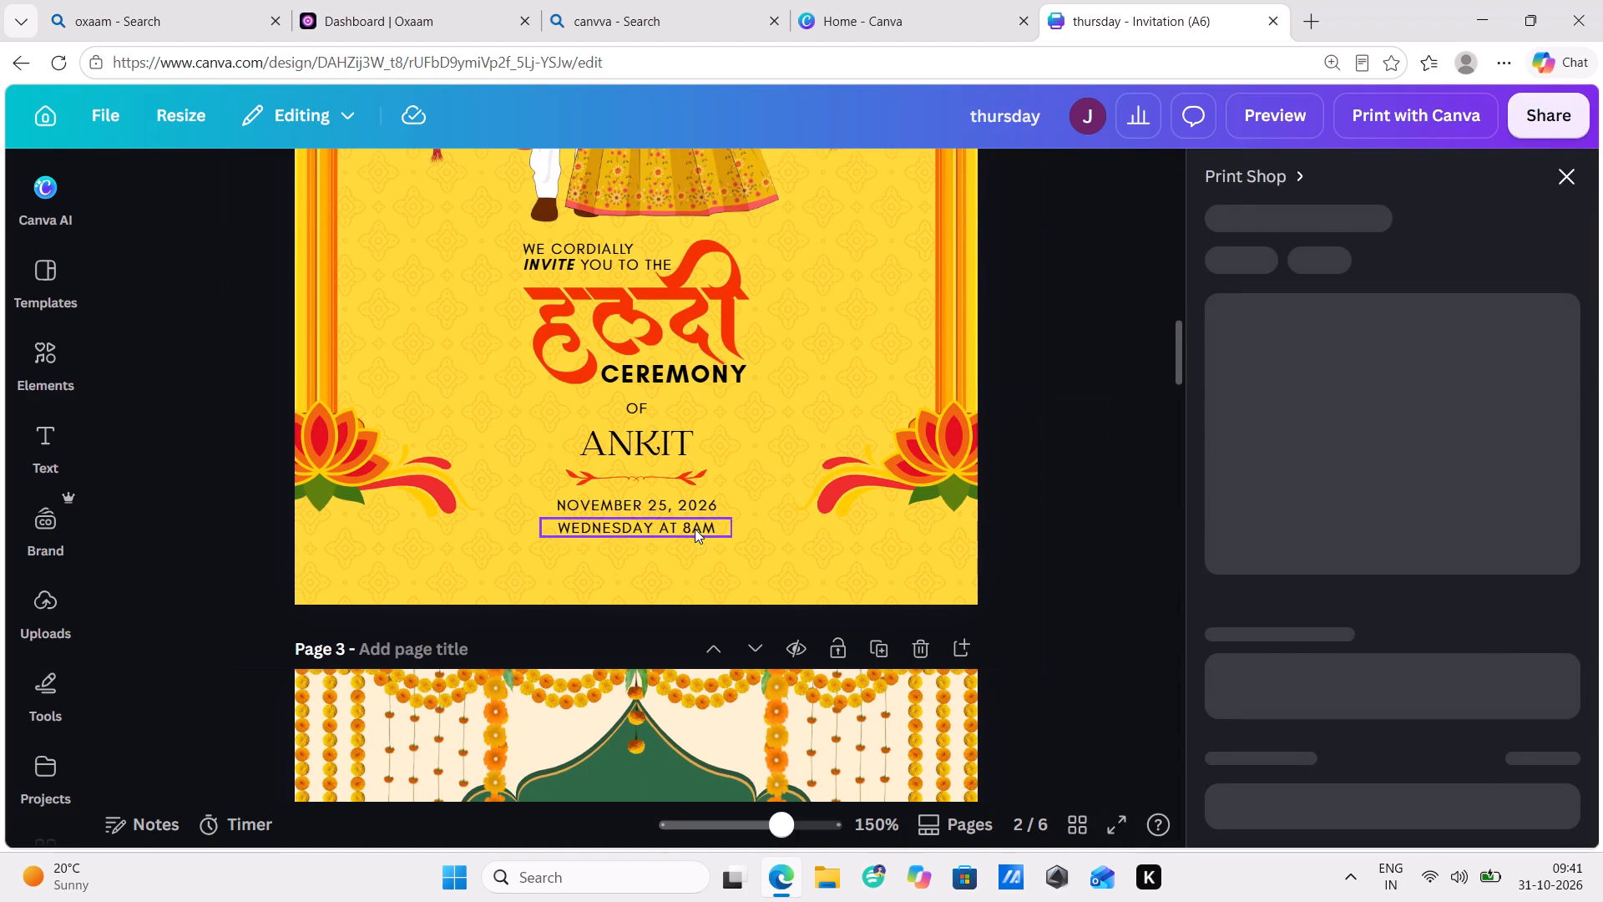
pyautogui.click(690, 526)
pyautogui.press('BackSpace')
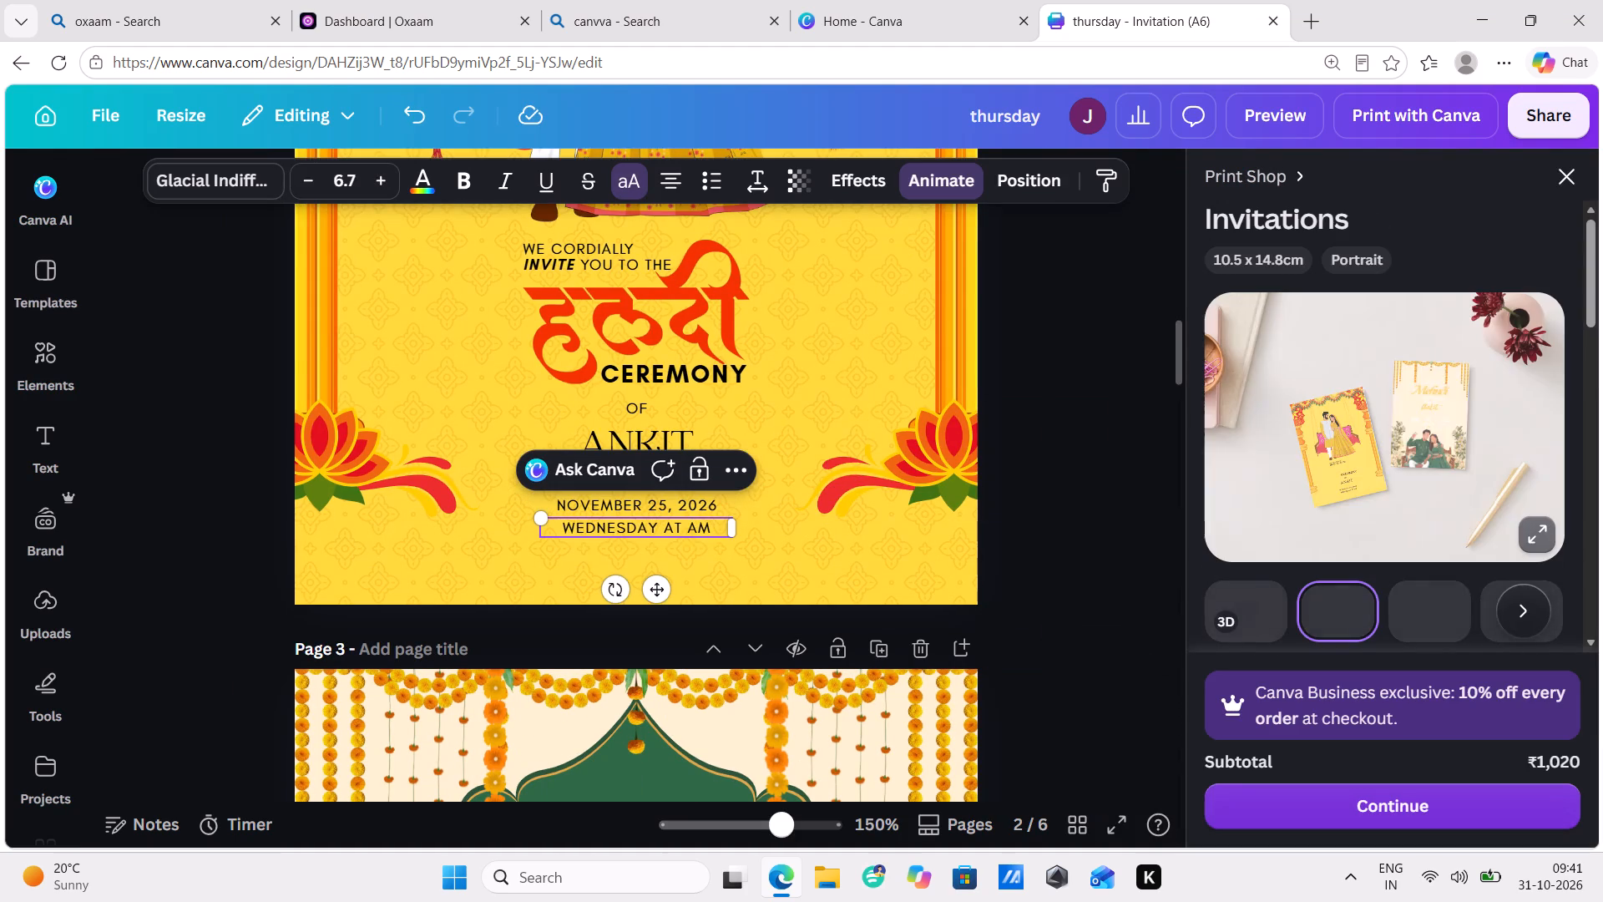
pyautogui.write('12')
pyautogui.click(708, 528)
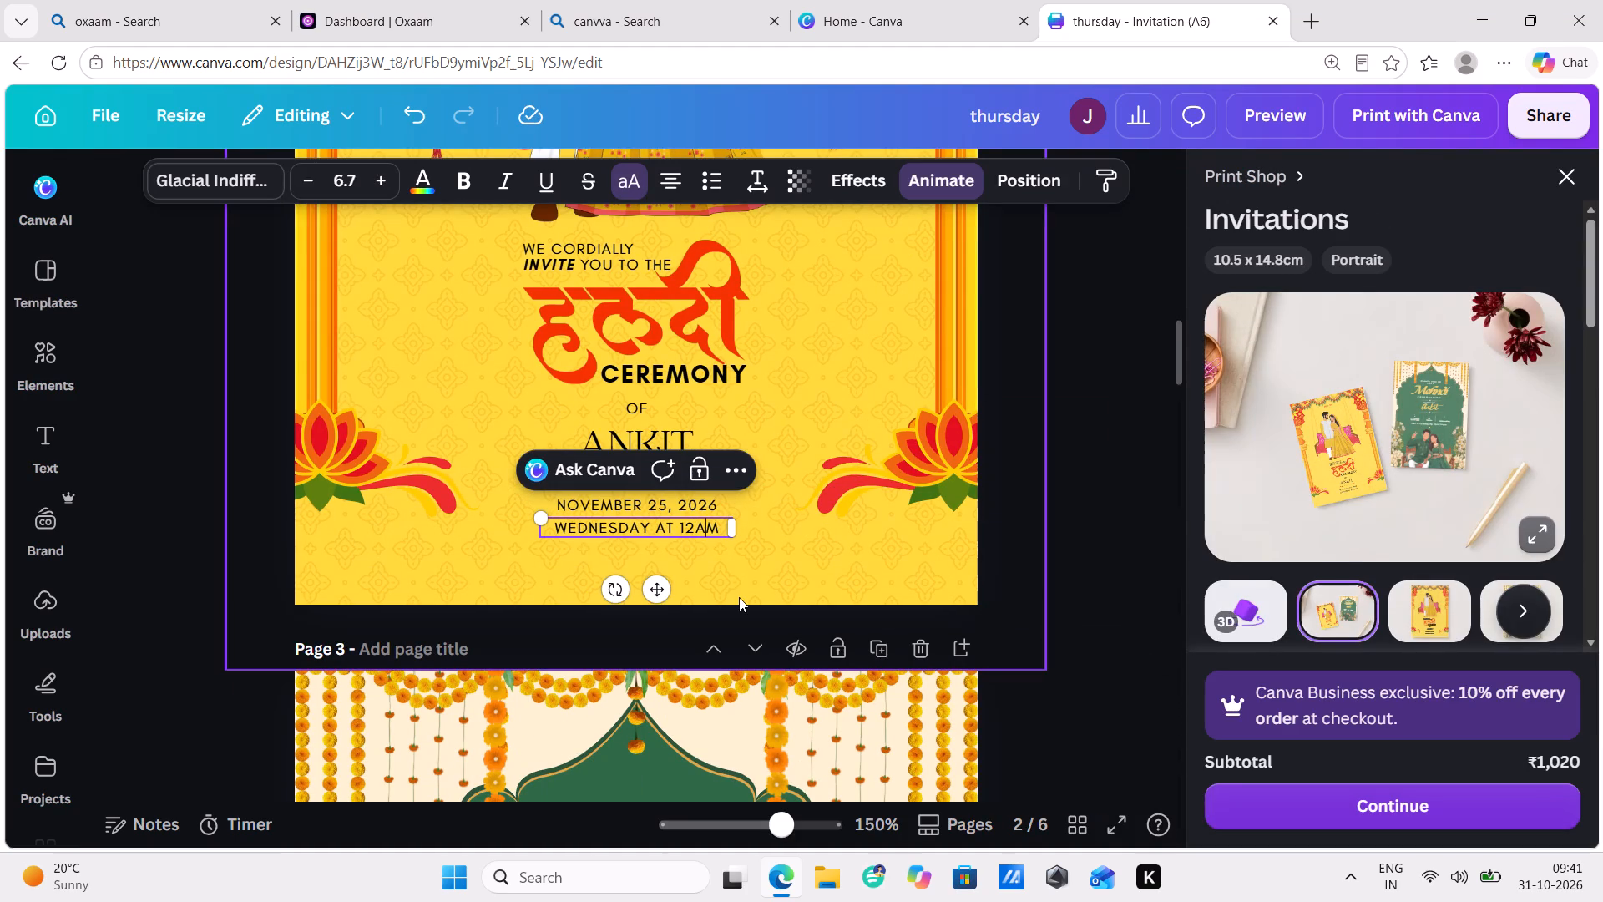
pyautogui.press('BackSpace')
pyautogui.write('pm')
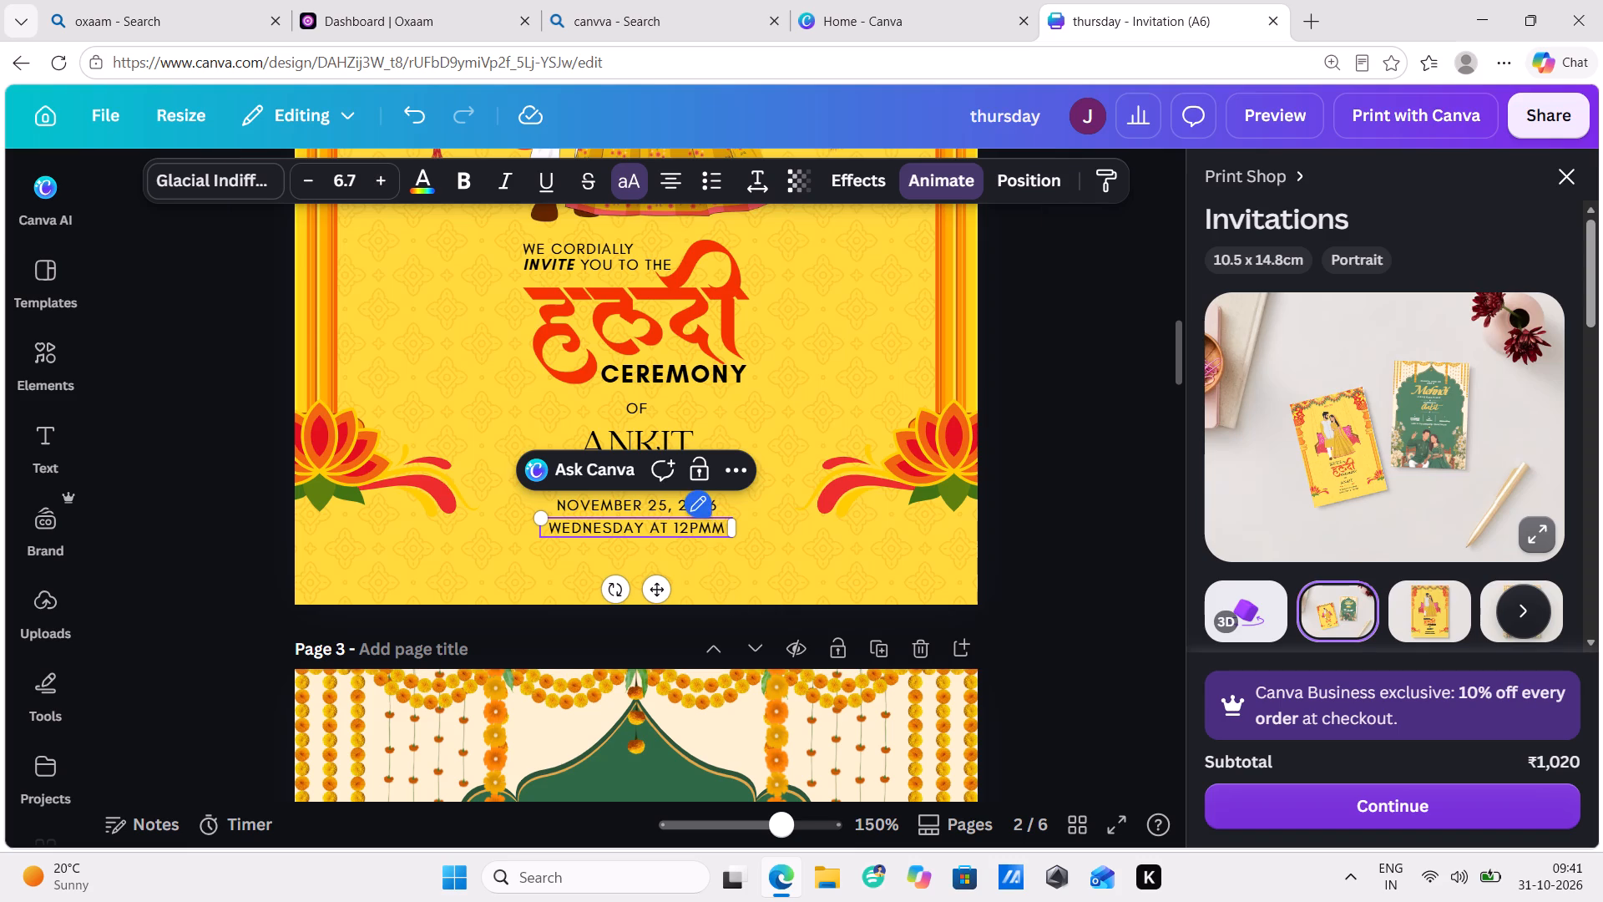
pyautogui.press('BackSpace')
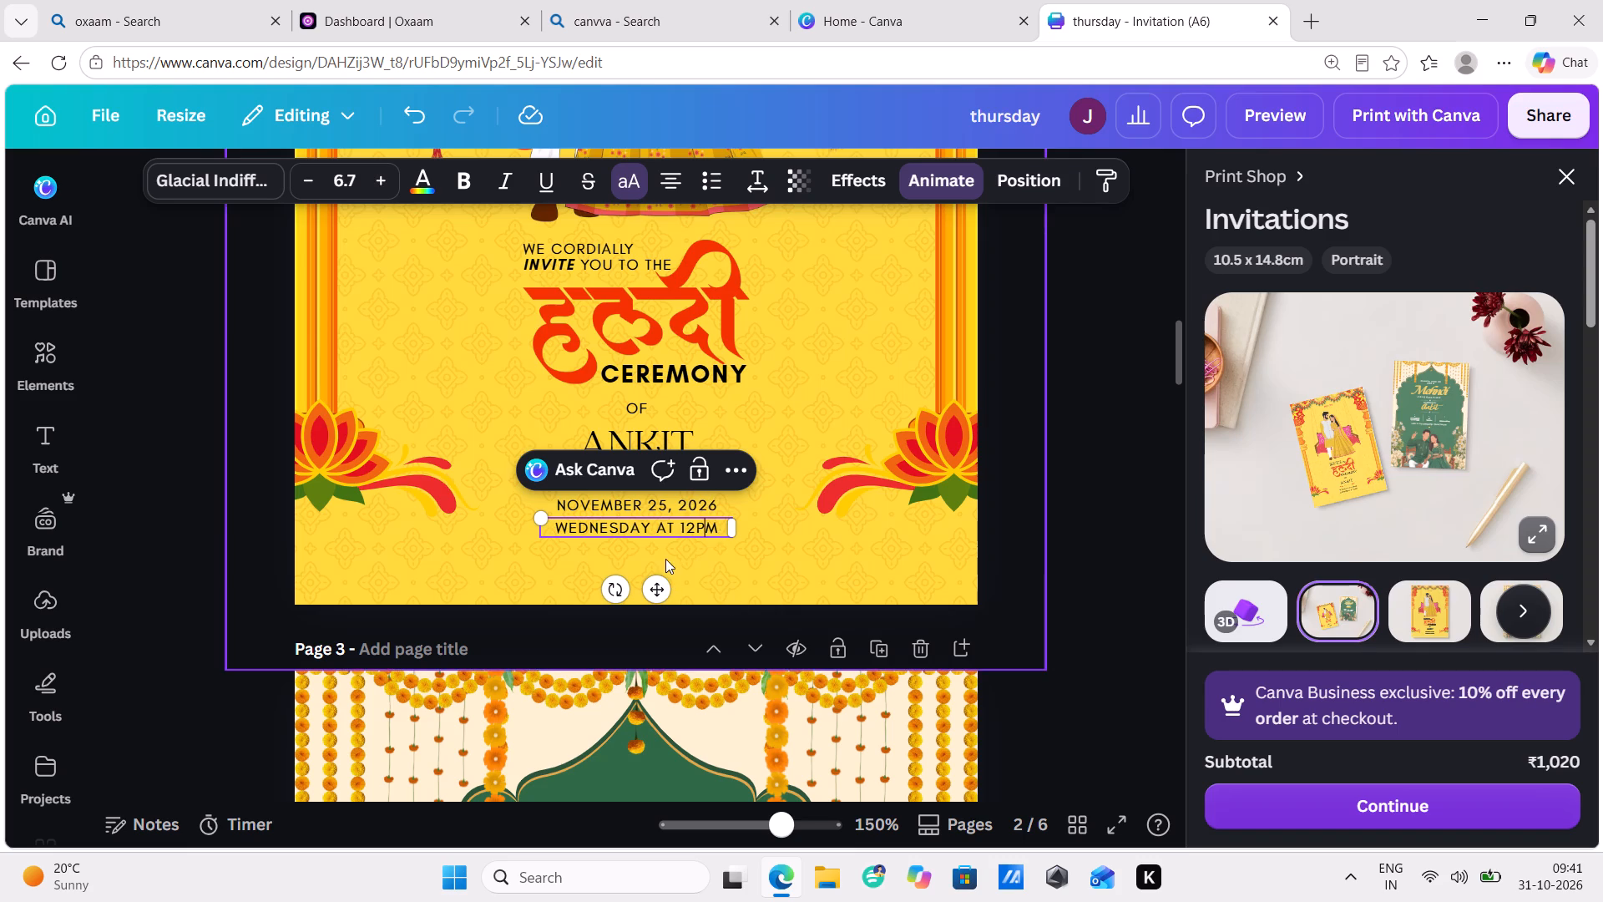
# Check the date and time details on the invitation pages after the Haldi page.
pyautogui.scroll(-10, 670, 550)
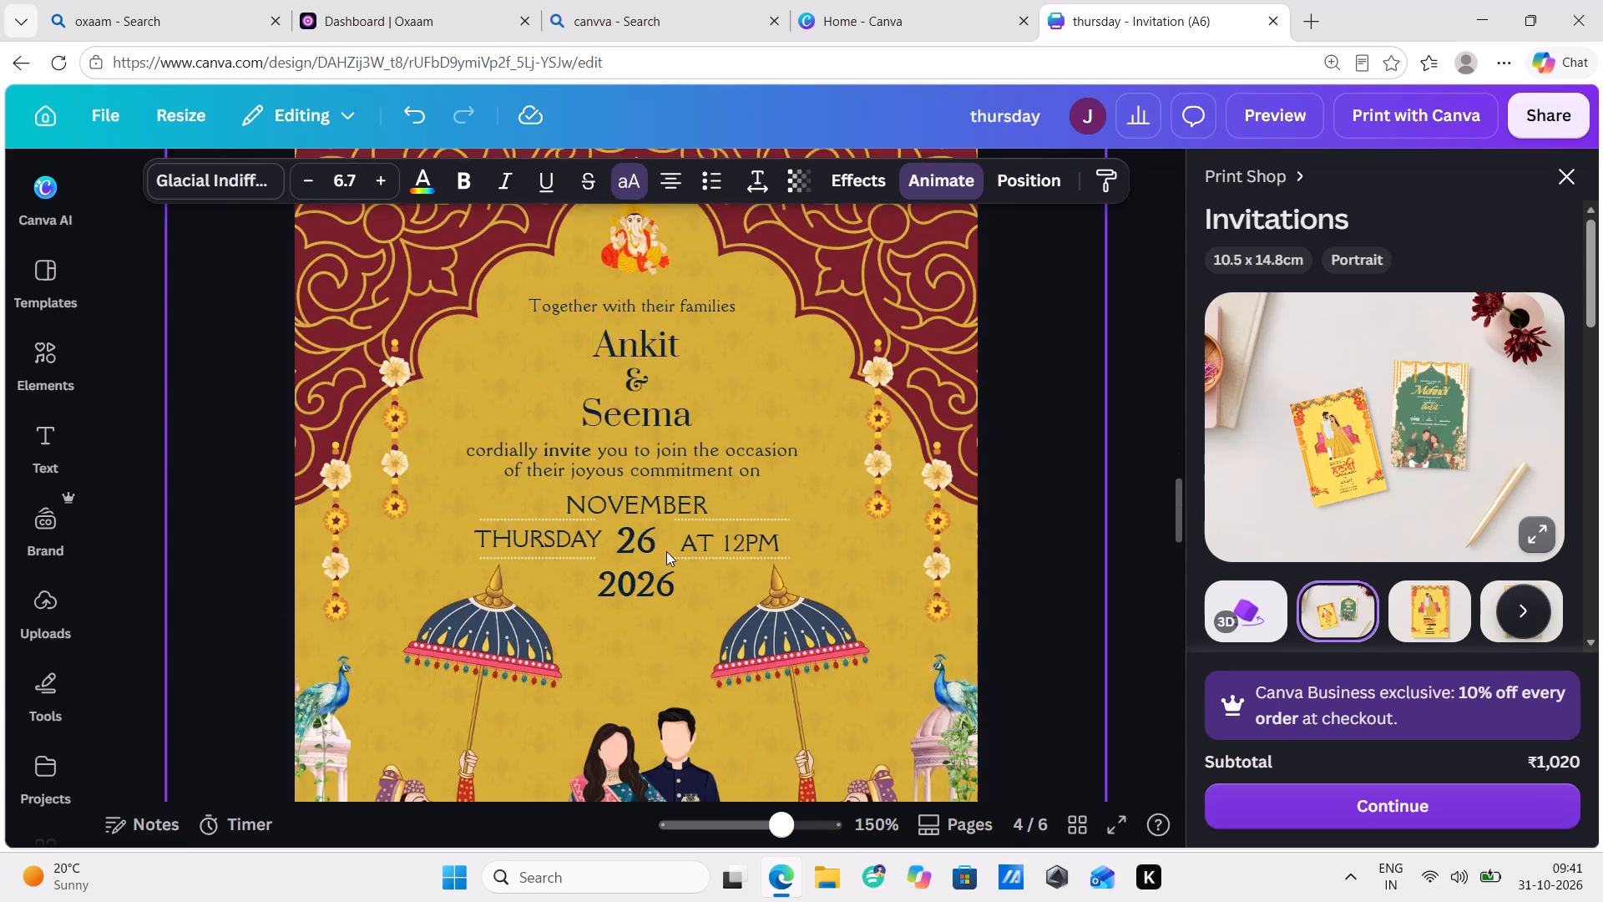
pyautogui.scroll(-5, 666, 551)
pyautogui.scroll(5, 666, 551)
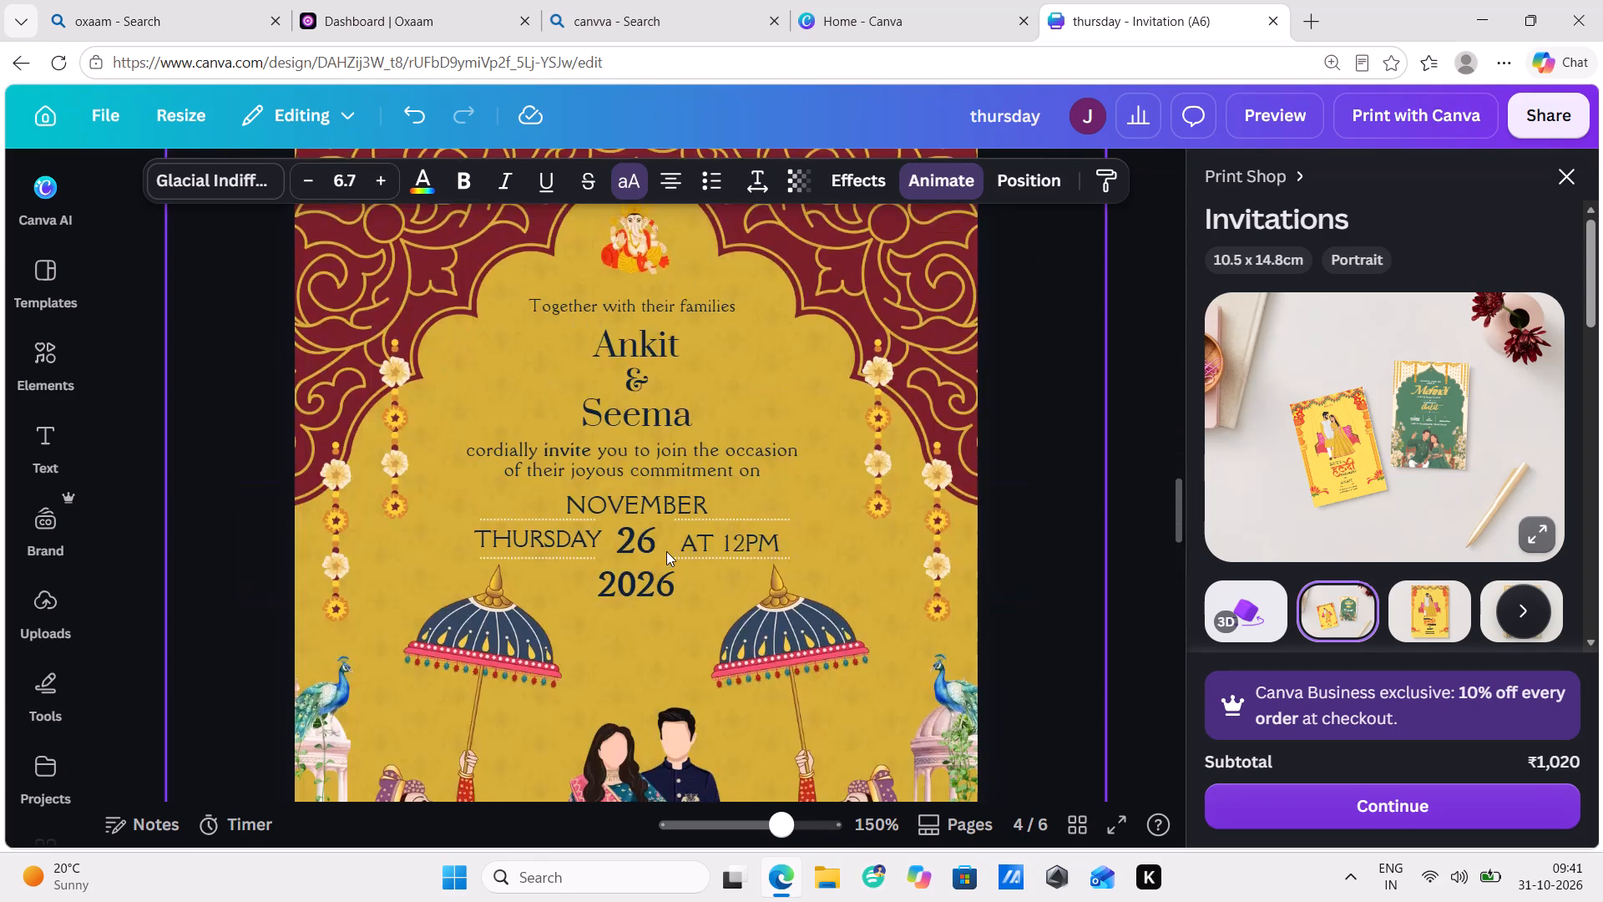
# Change the time on the page 5 Sangeet invitation to 12 PM.
pyautogui.scroll(-5, 666, 551)
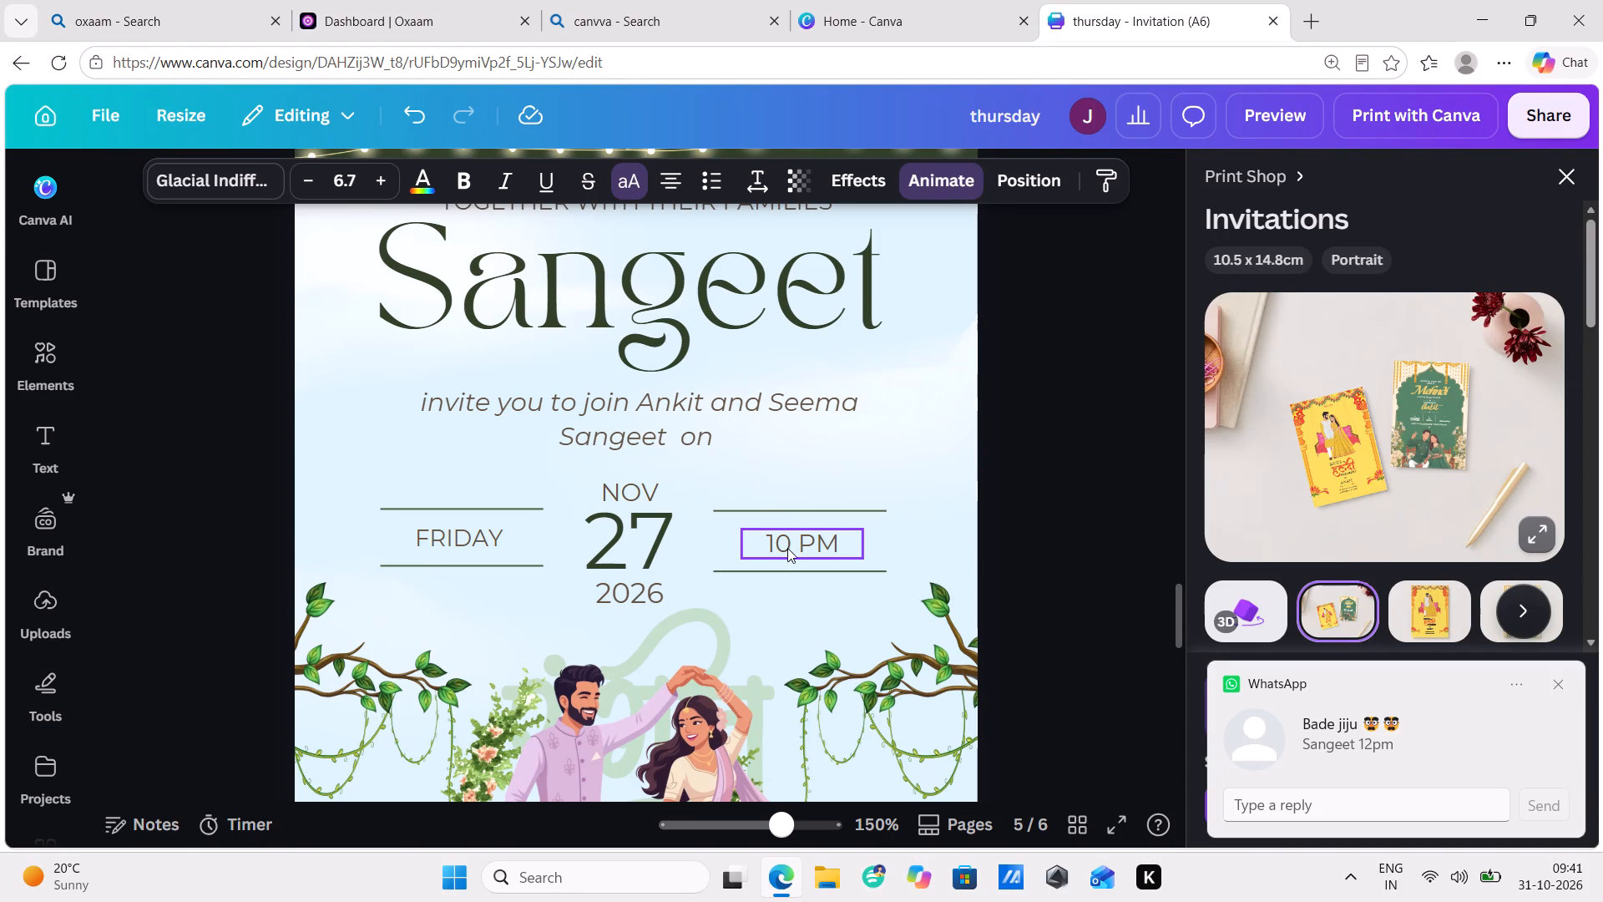
pyautogui.click(789, 550)
pyautogui.doubleClick(789, 545)
pyautogui.click(789, 545)
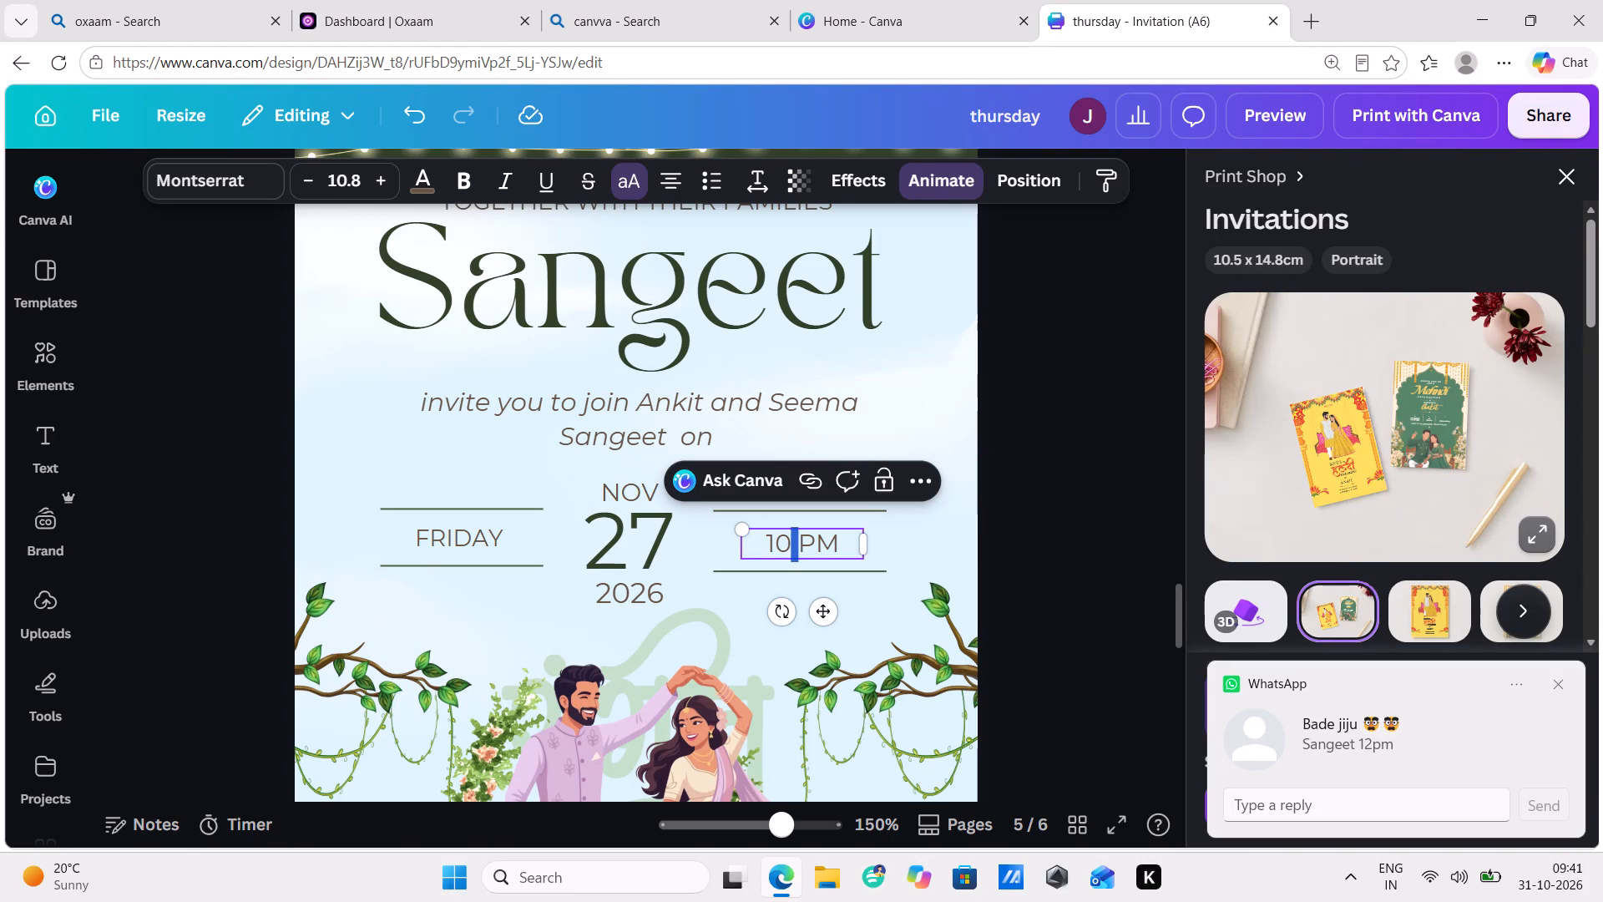
pyautogui.press('BackSpace')
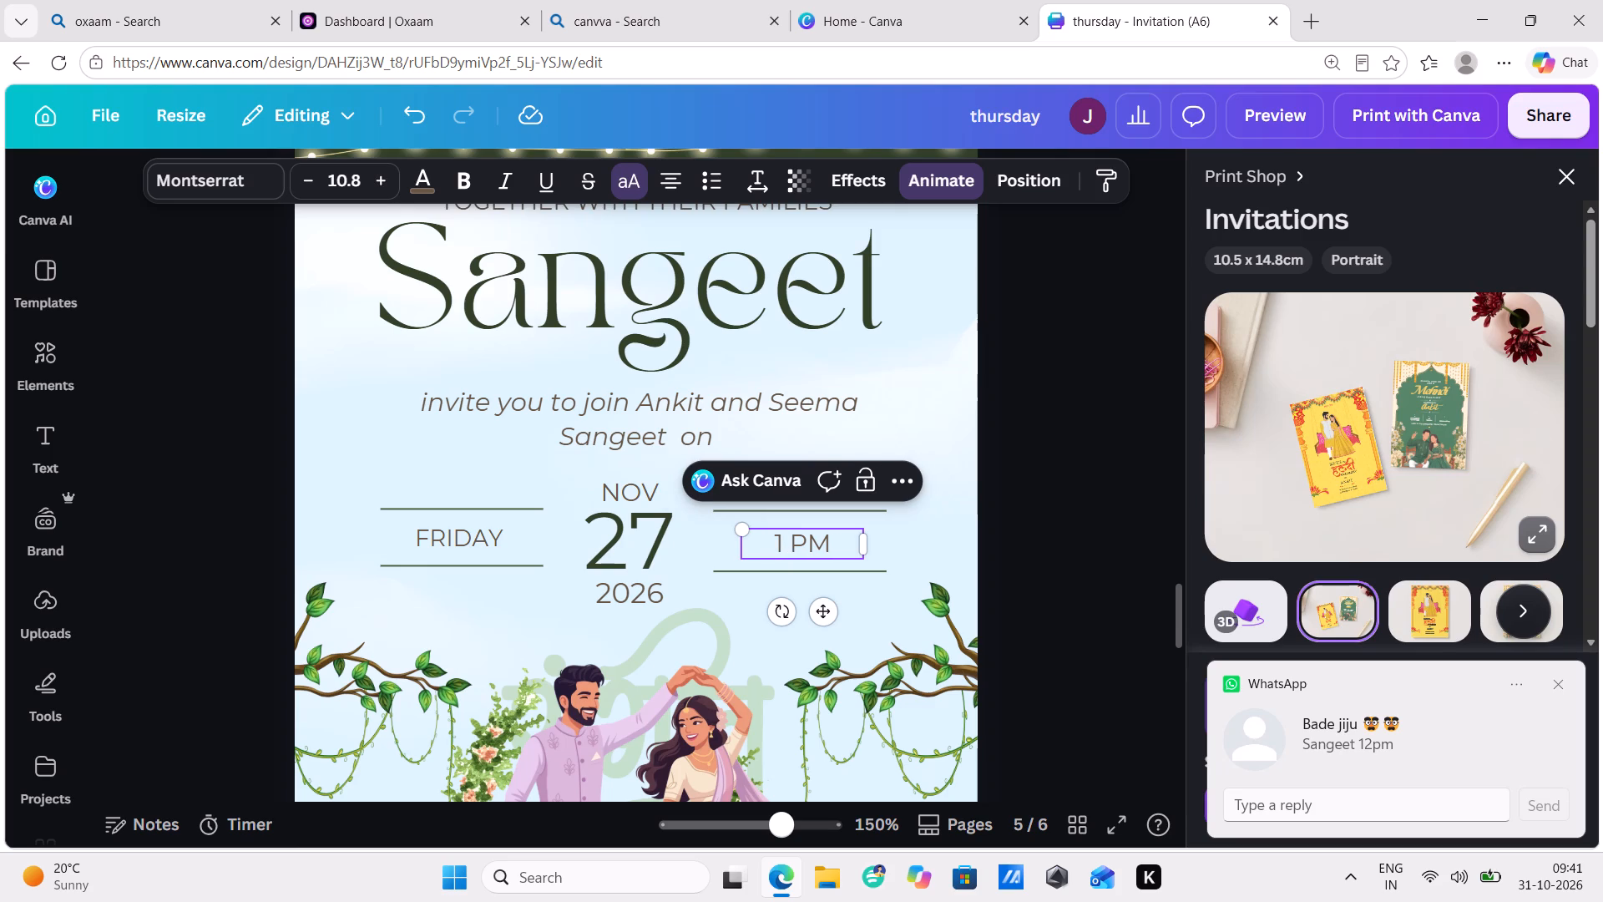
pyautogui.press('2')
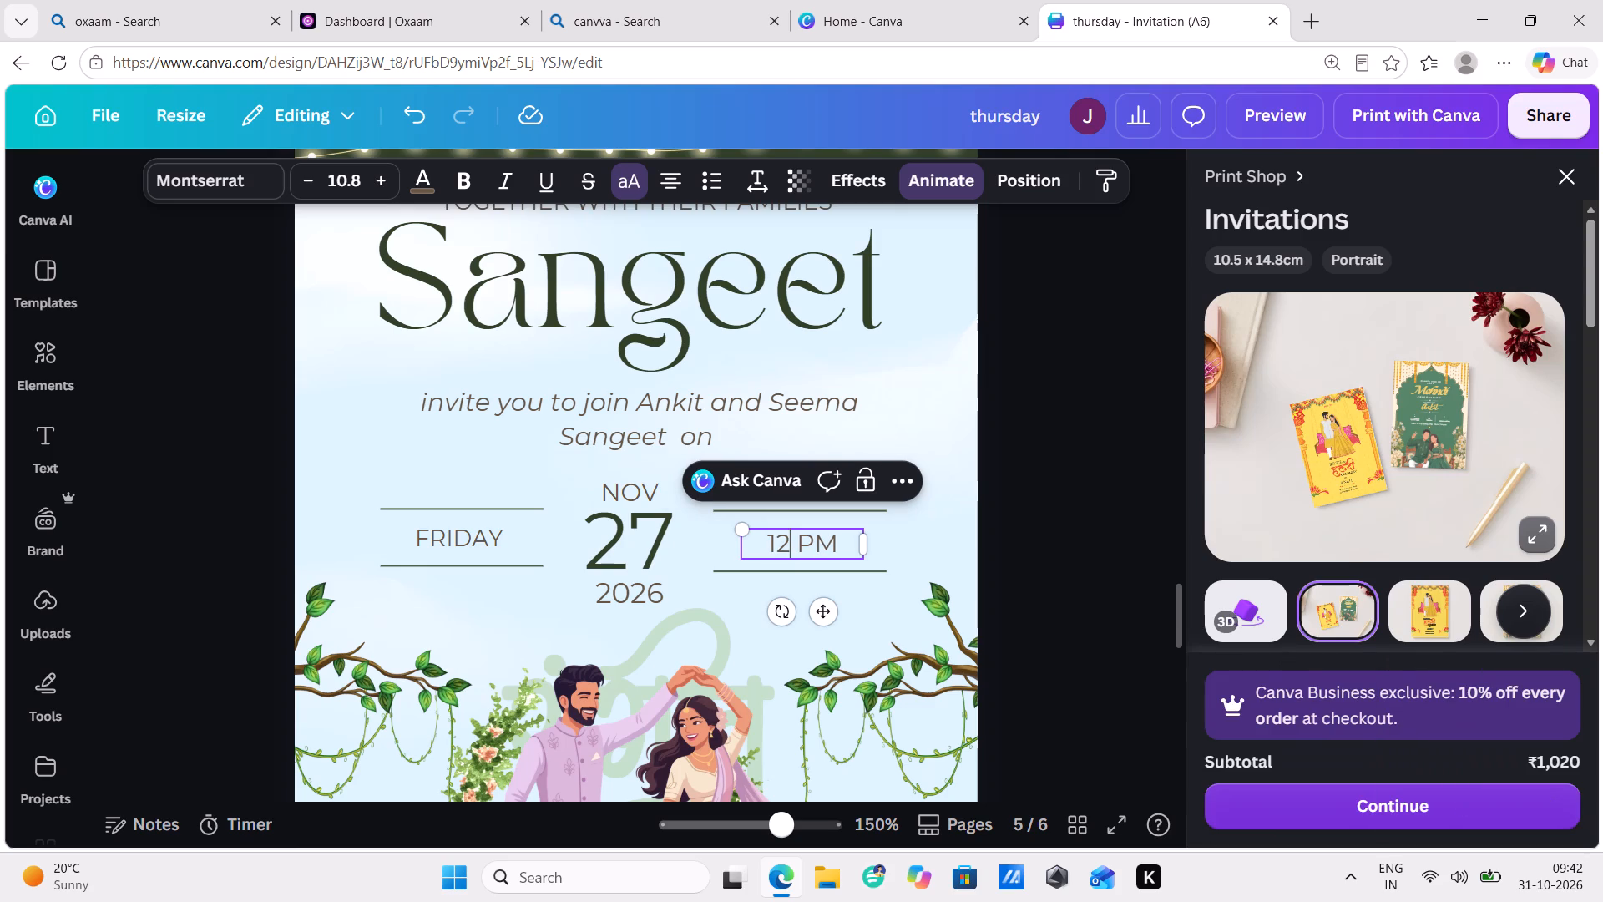
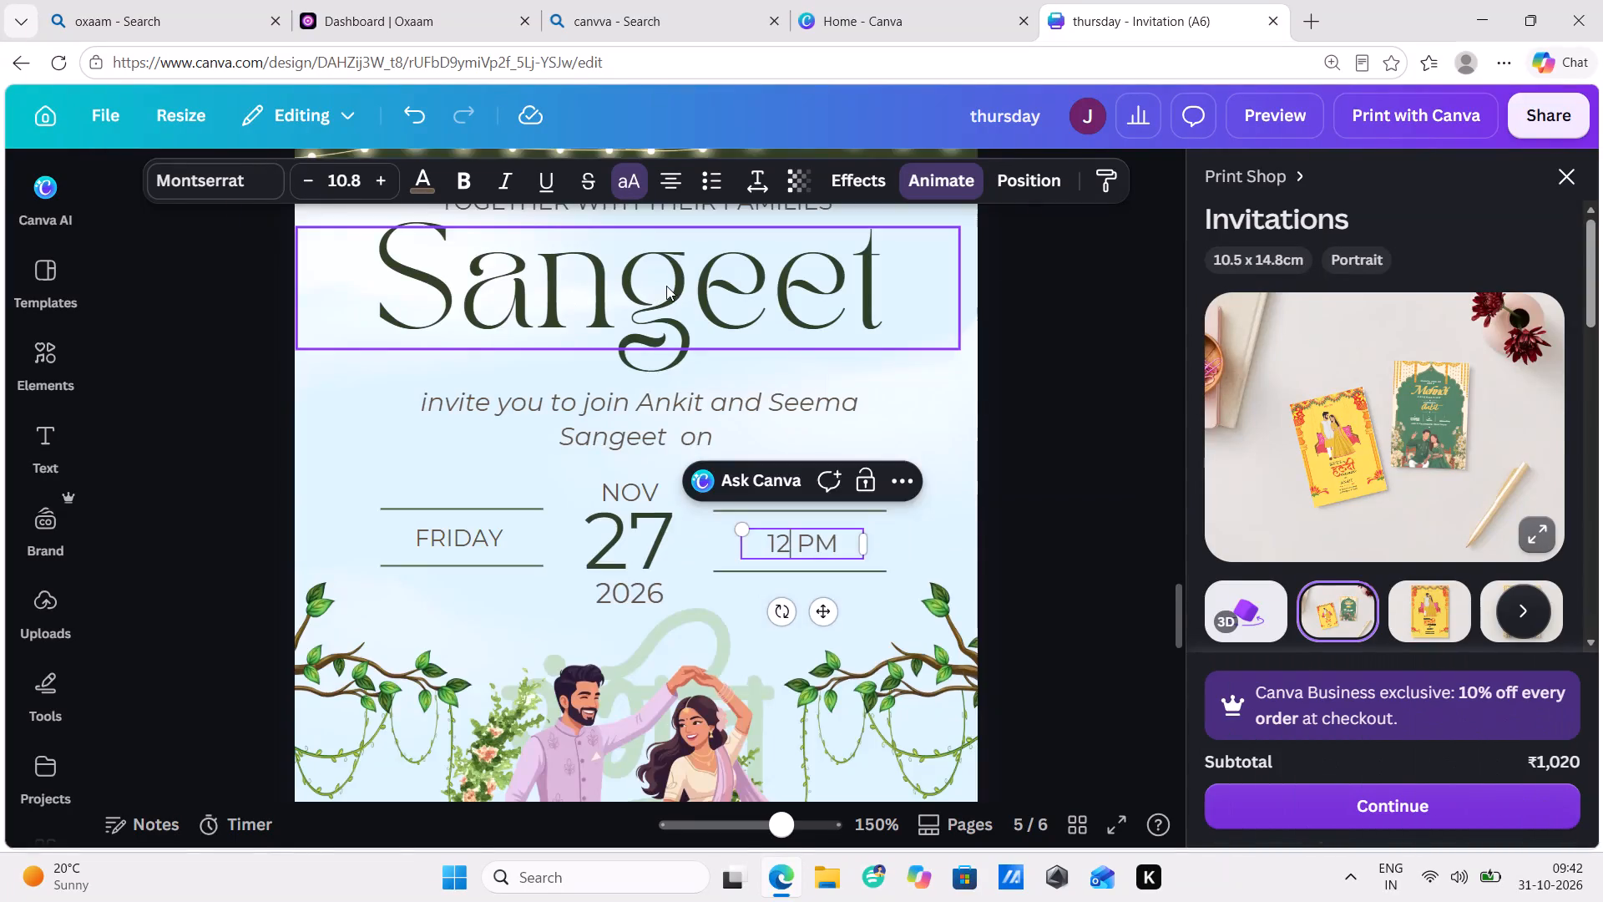
# Replace the first letter of the name Ankit with "a" on the Mehndi celebration invitation page.
pyautogui.scroll(-4, 665, 290)
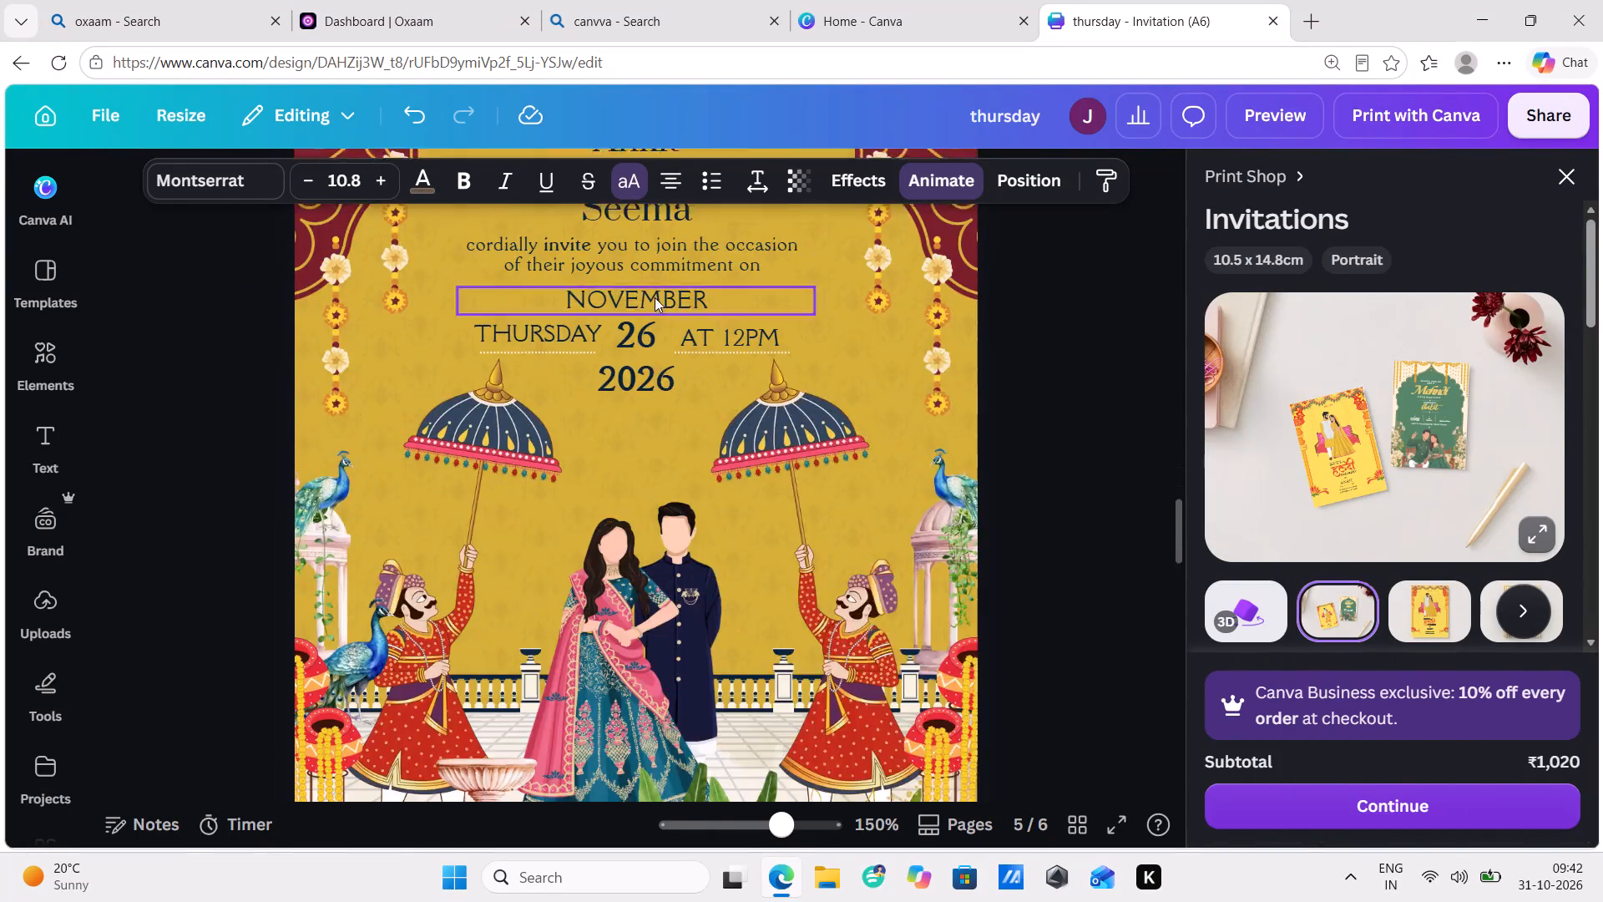
pyautogui.scroll(10, 654, 298)
pyautogui.scroll(-4, 653, 299)
pyautogui.scroll(5, 650, 302)
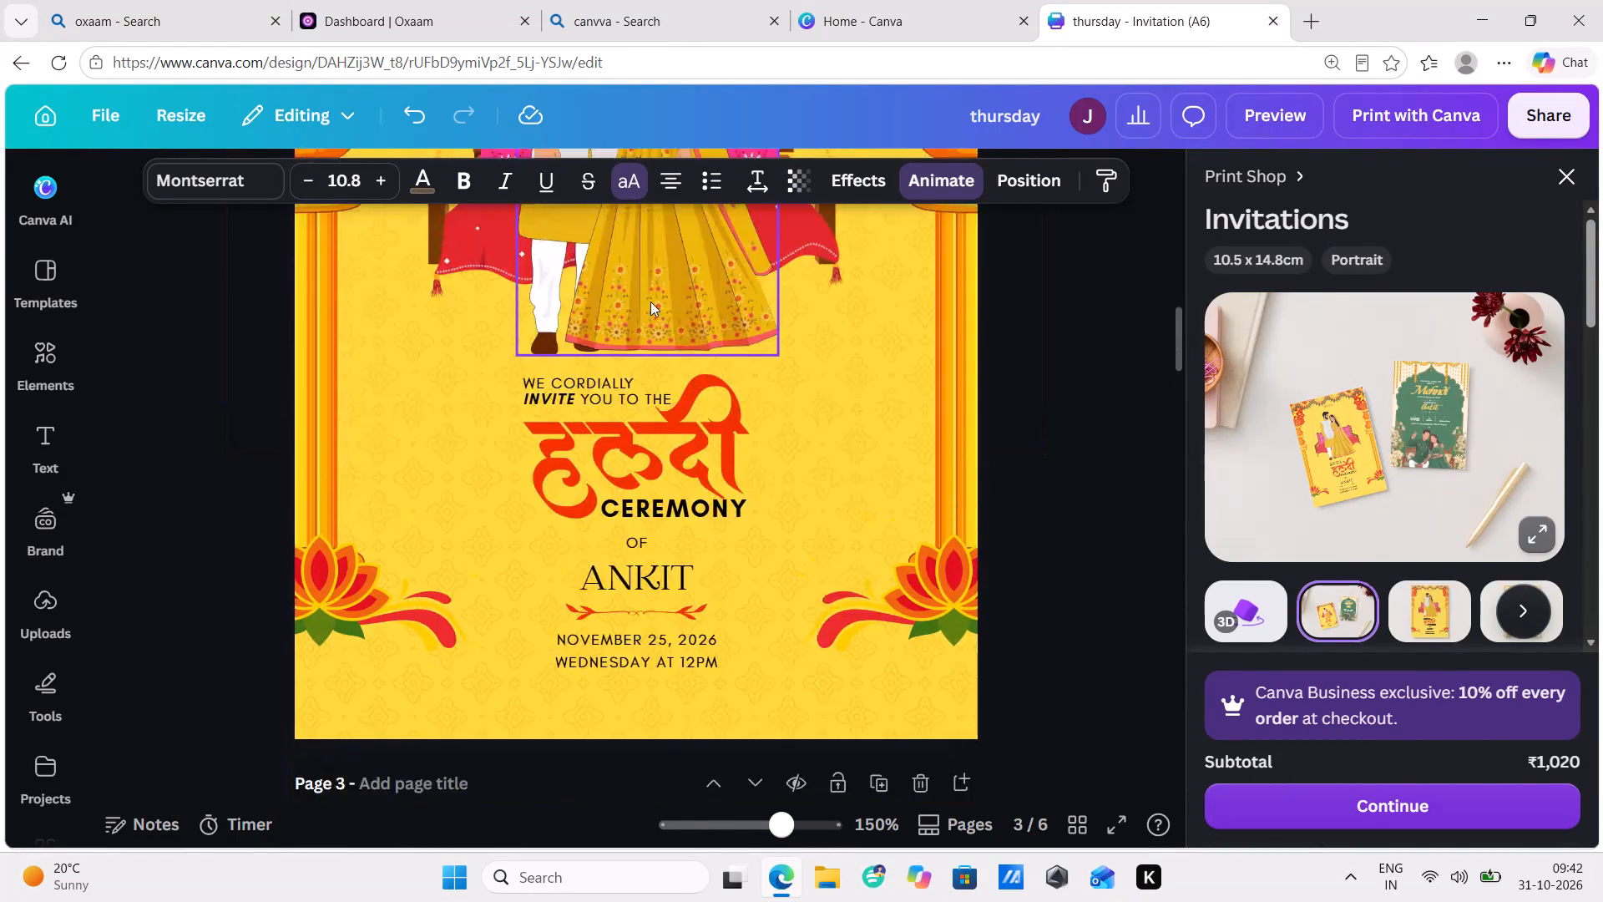
pyautogui.scroll(-4, 650, 302)
pyautogui.scroll(-3, 595, 479)
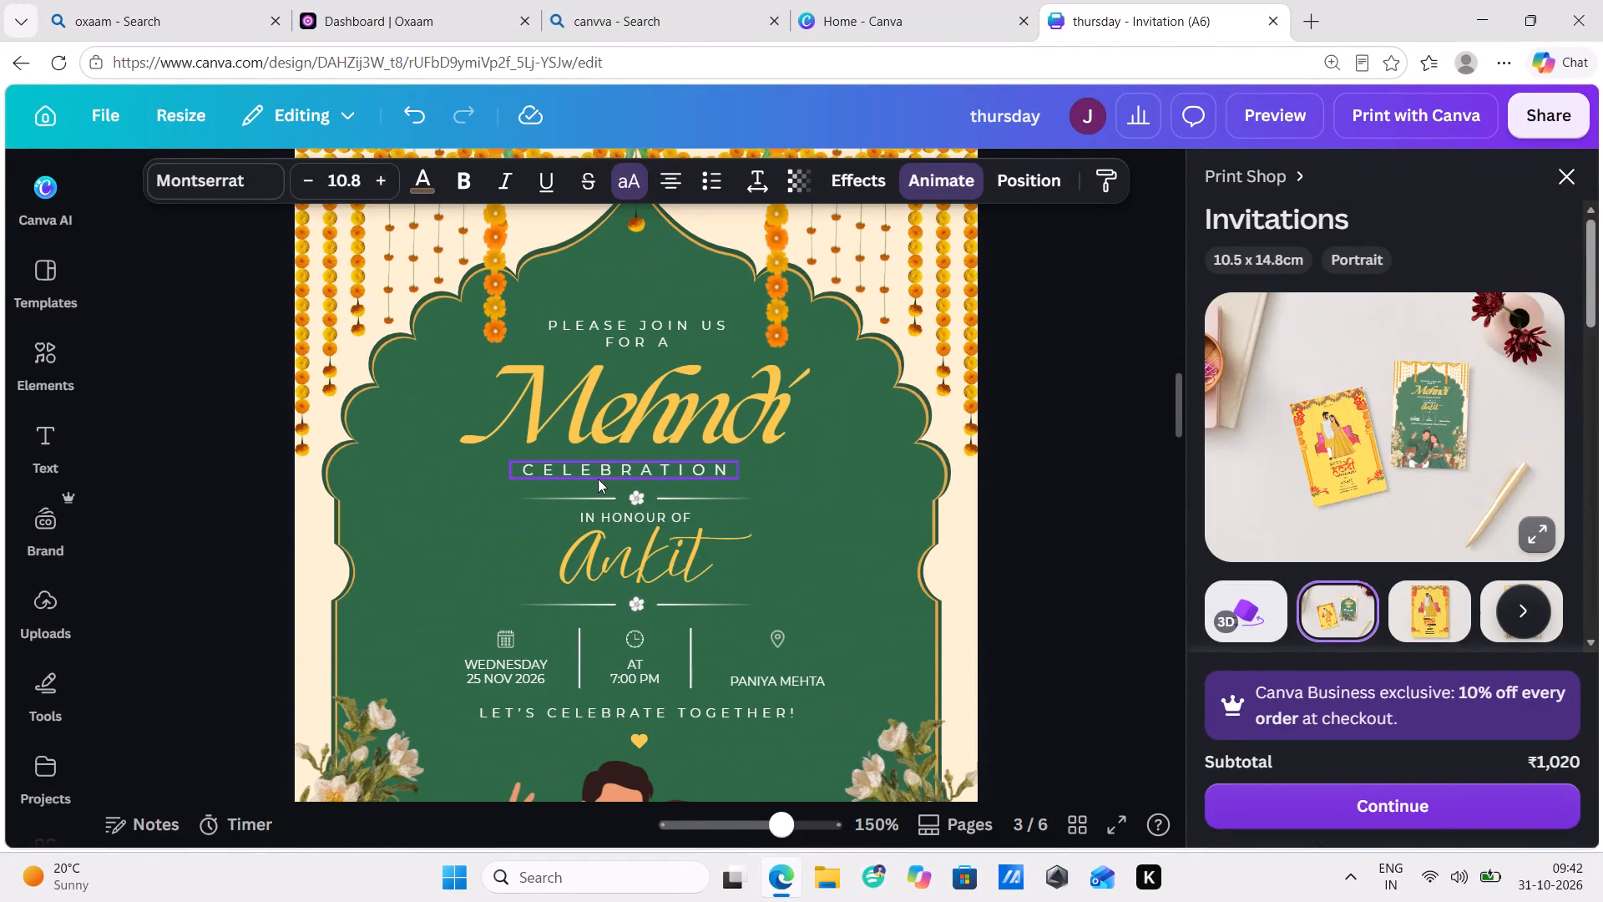
pyautogui.click(605, 556)
pyautogui.doubleClick(603, 560)
pyautogui.click(599, 559)
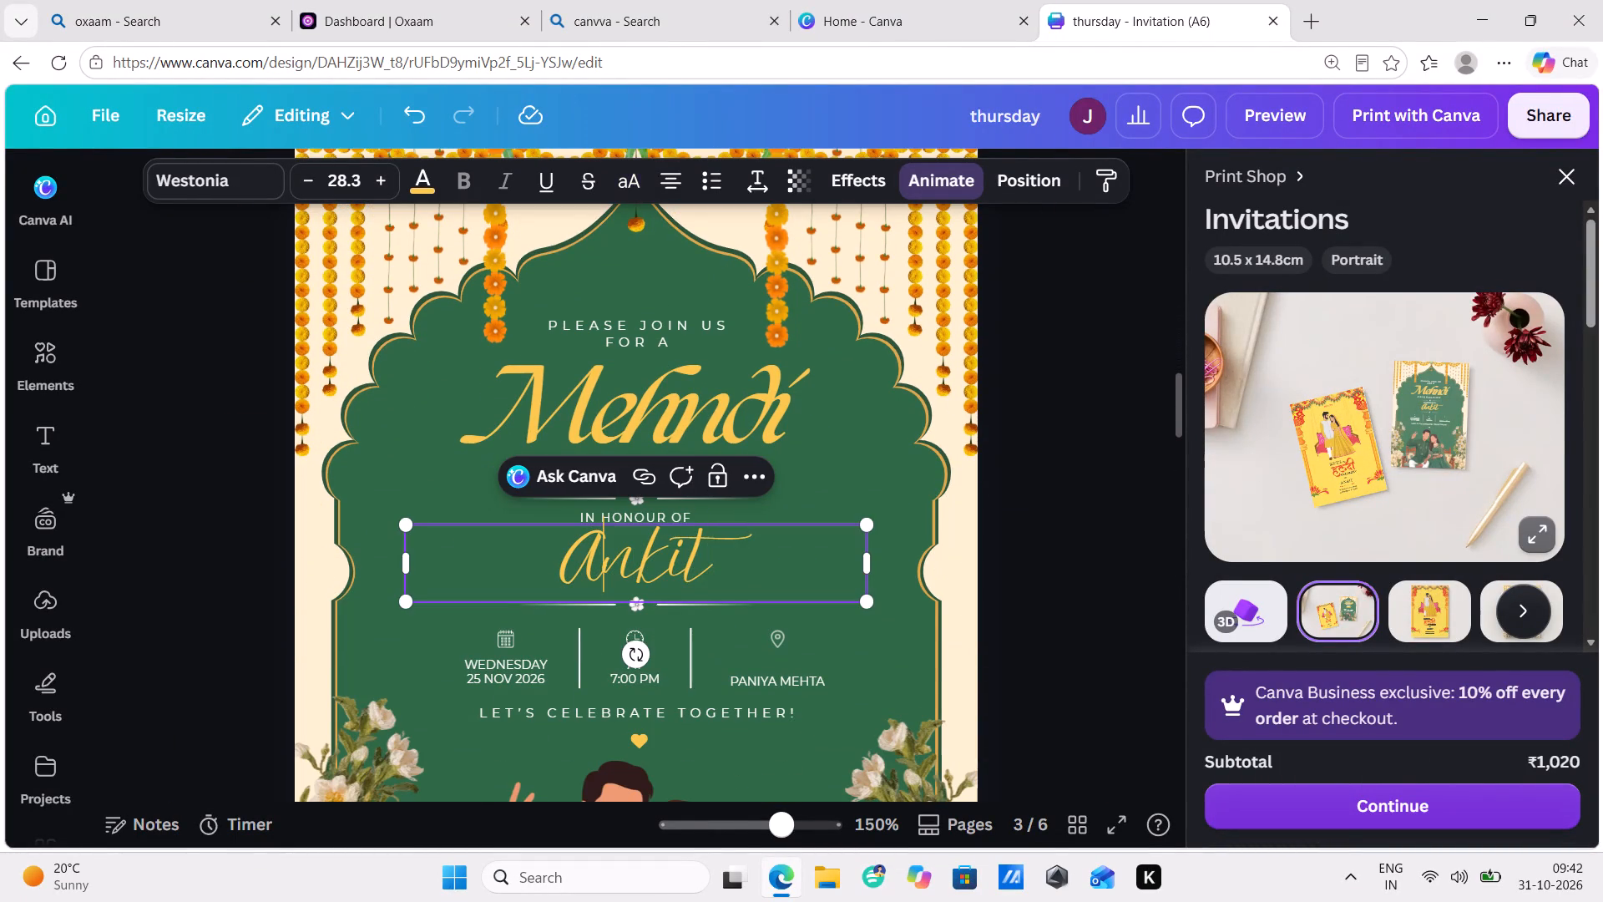
pyautogui.press('BackSpace')
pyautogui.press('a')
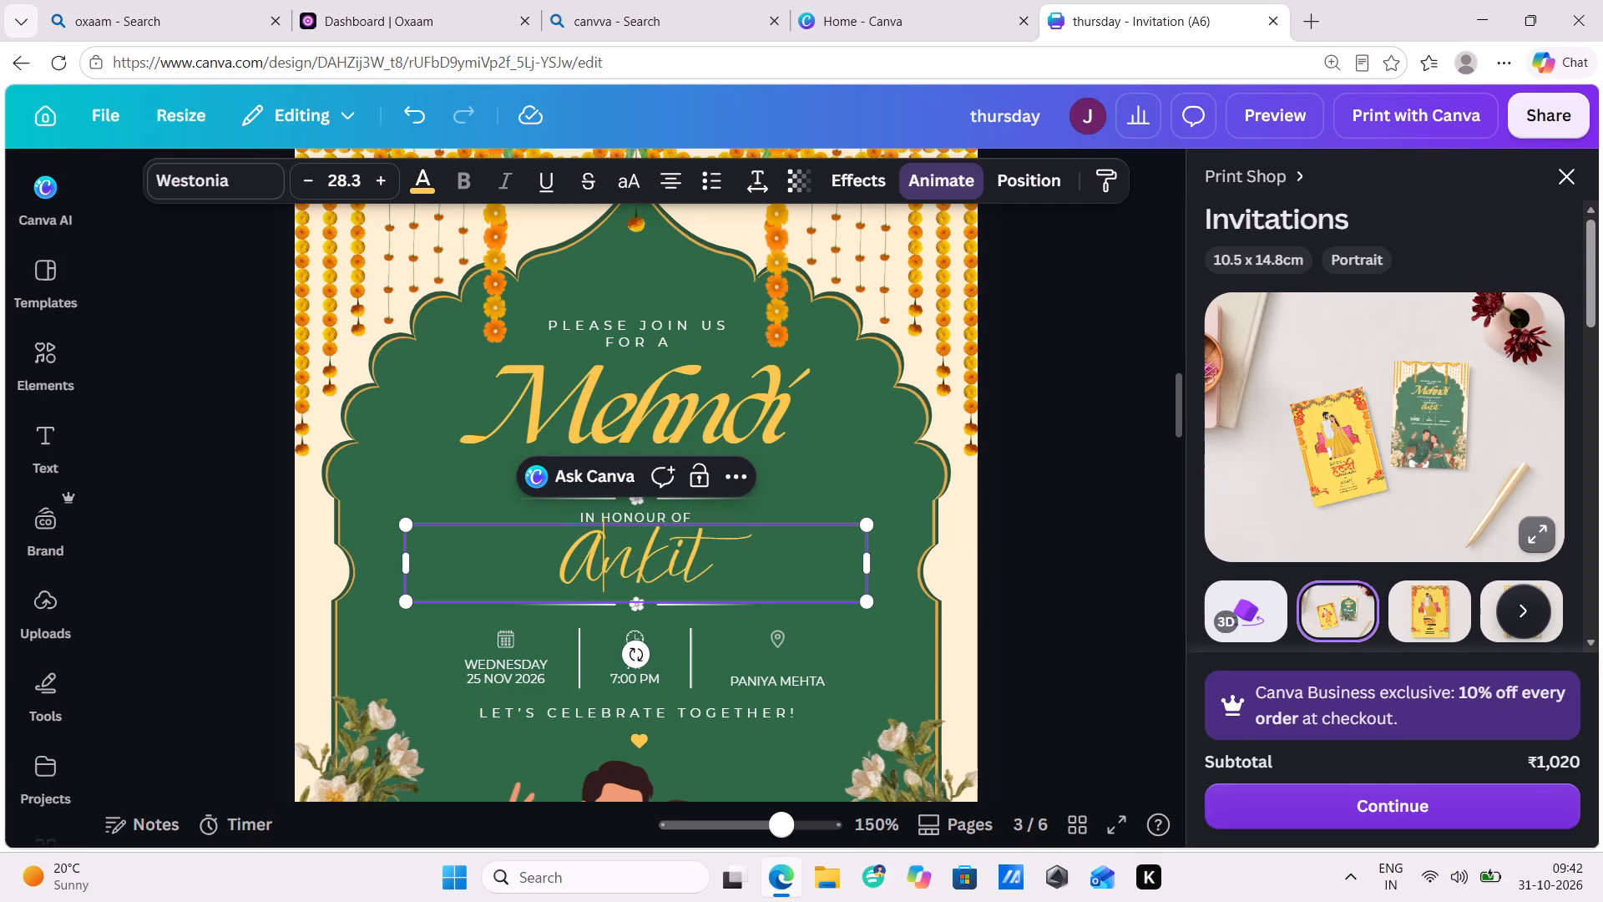